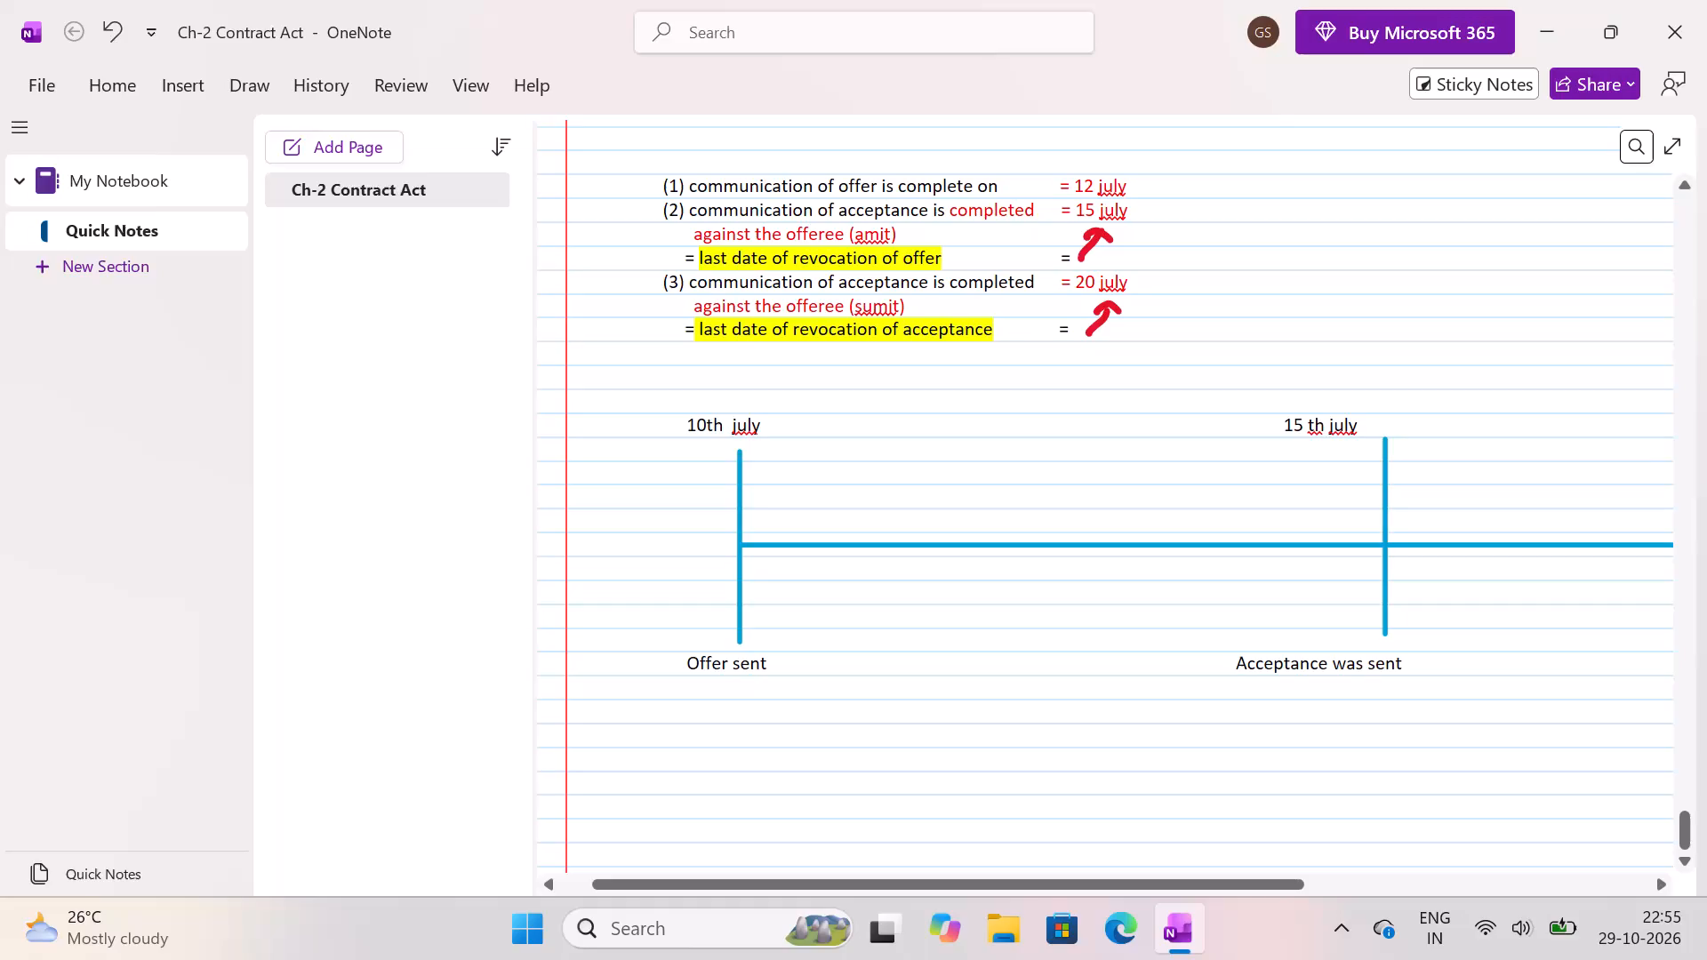
Switch the Ch-2 Contract Act page to full-page view.
left_click(1679, 146)
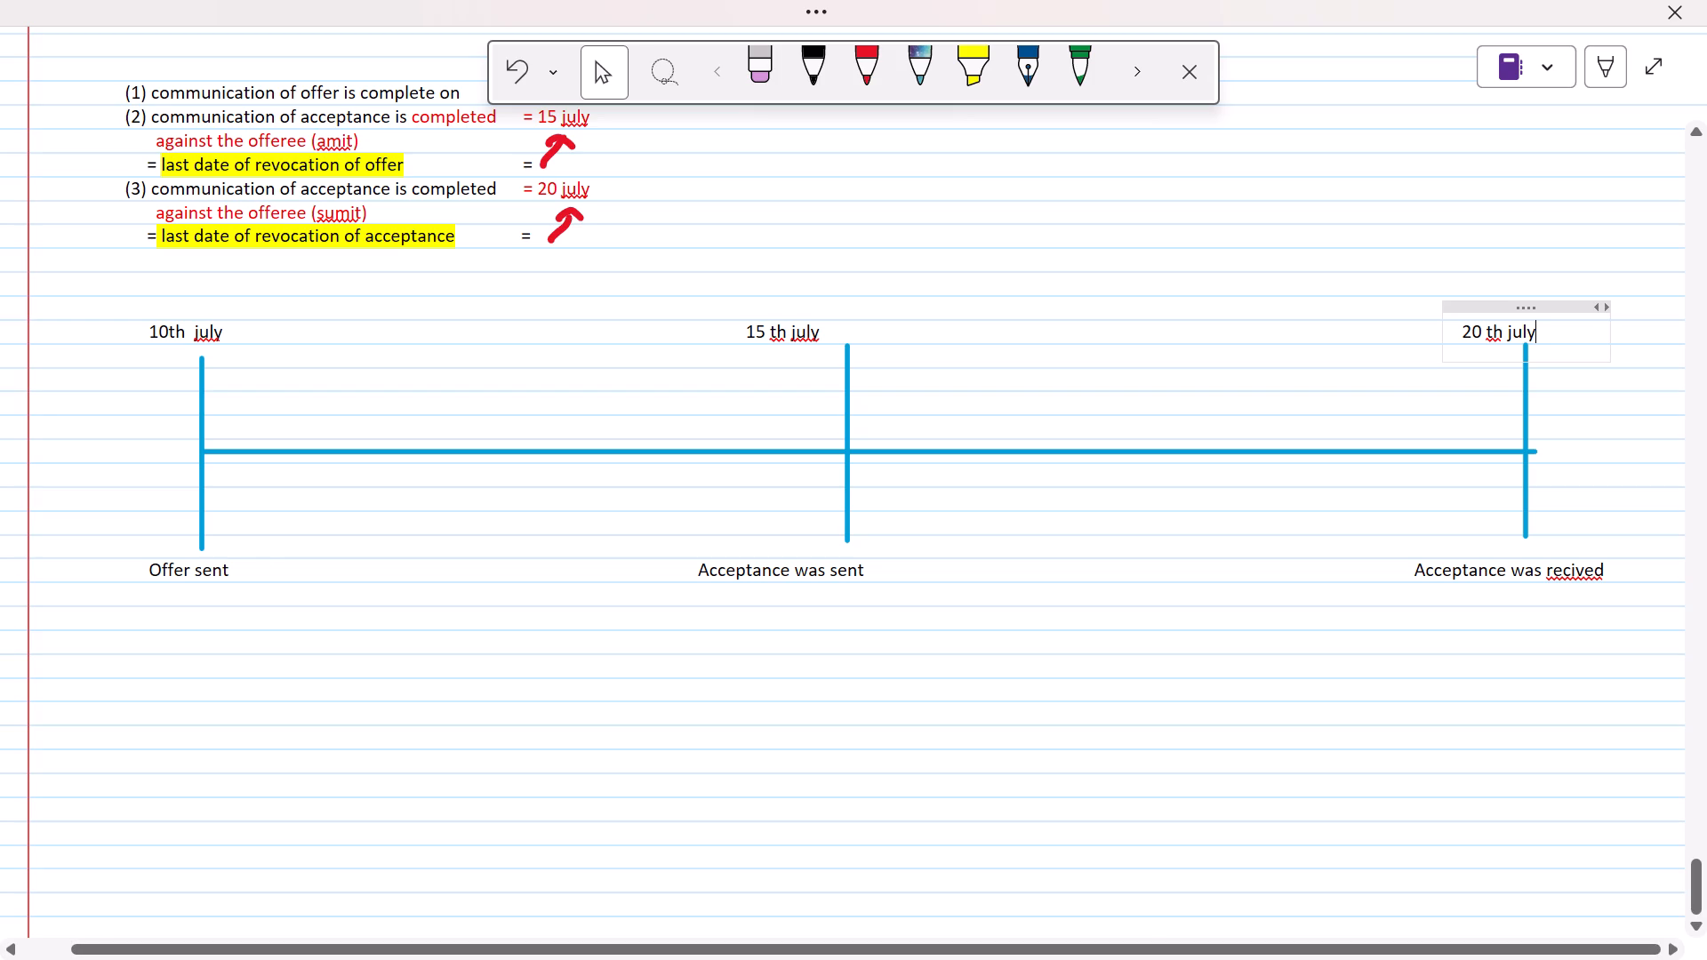
Add the note "Offe can be revalued by the offeror" below the timeline, between "Offer sent" and "Acceptance was sent".
left_click(290, 640)
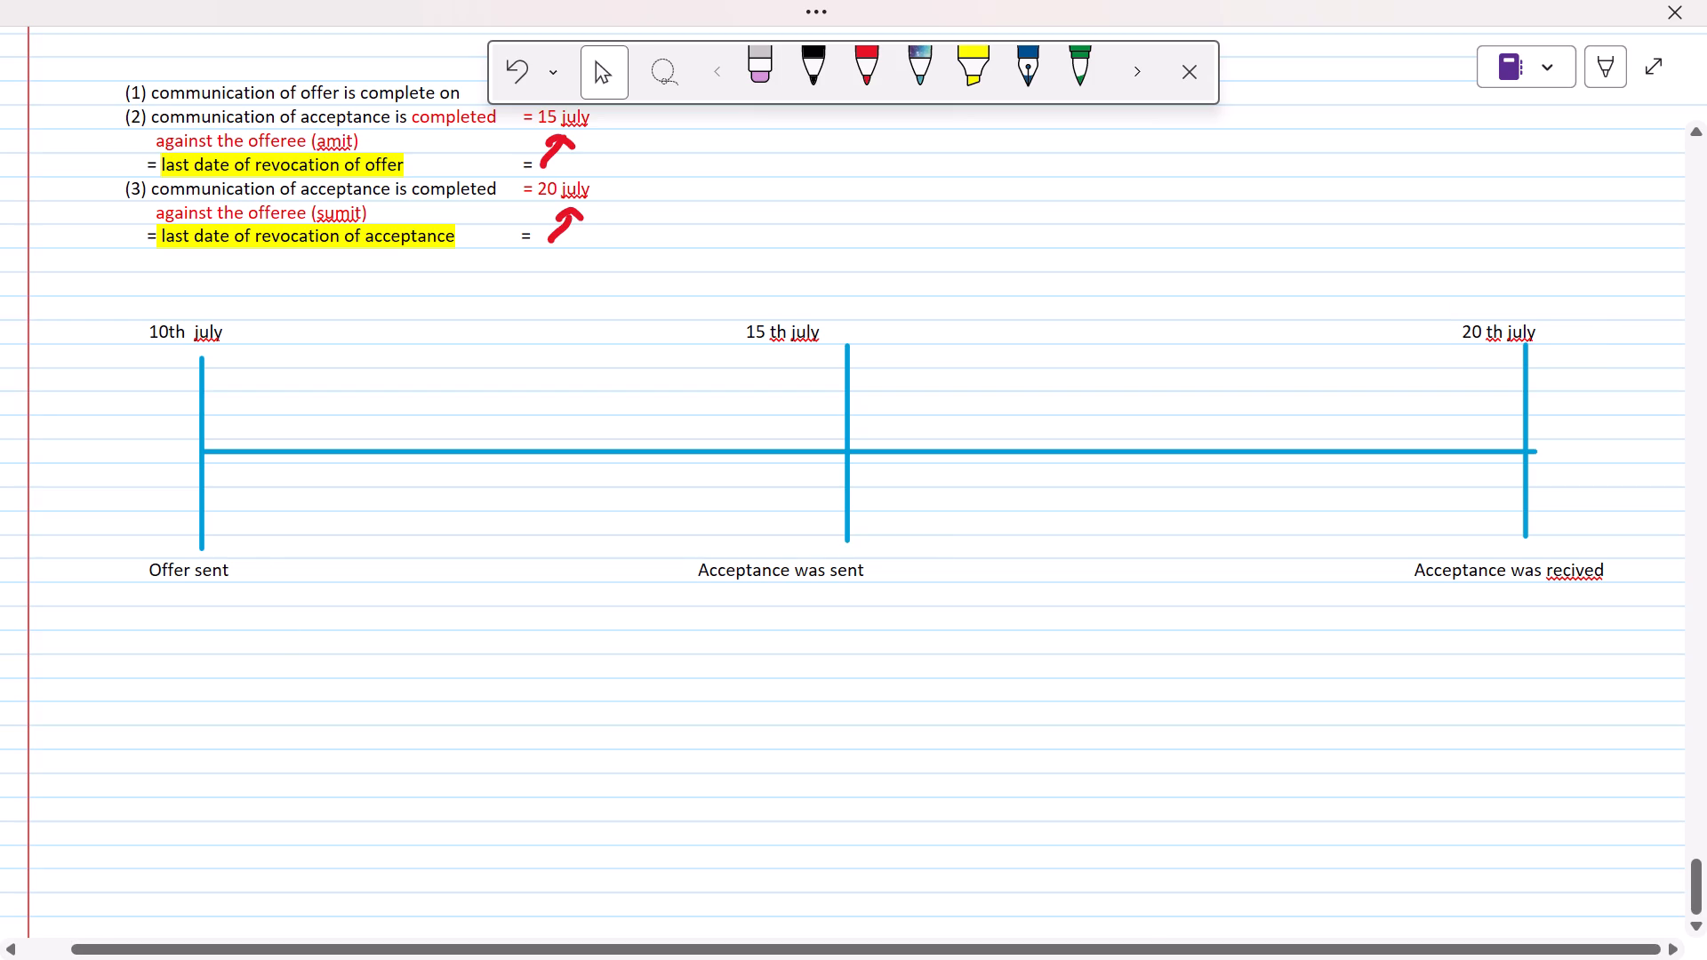
type("offe can")
key("space")
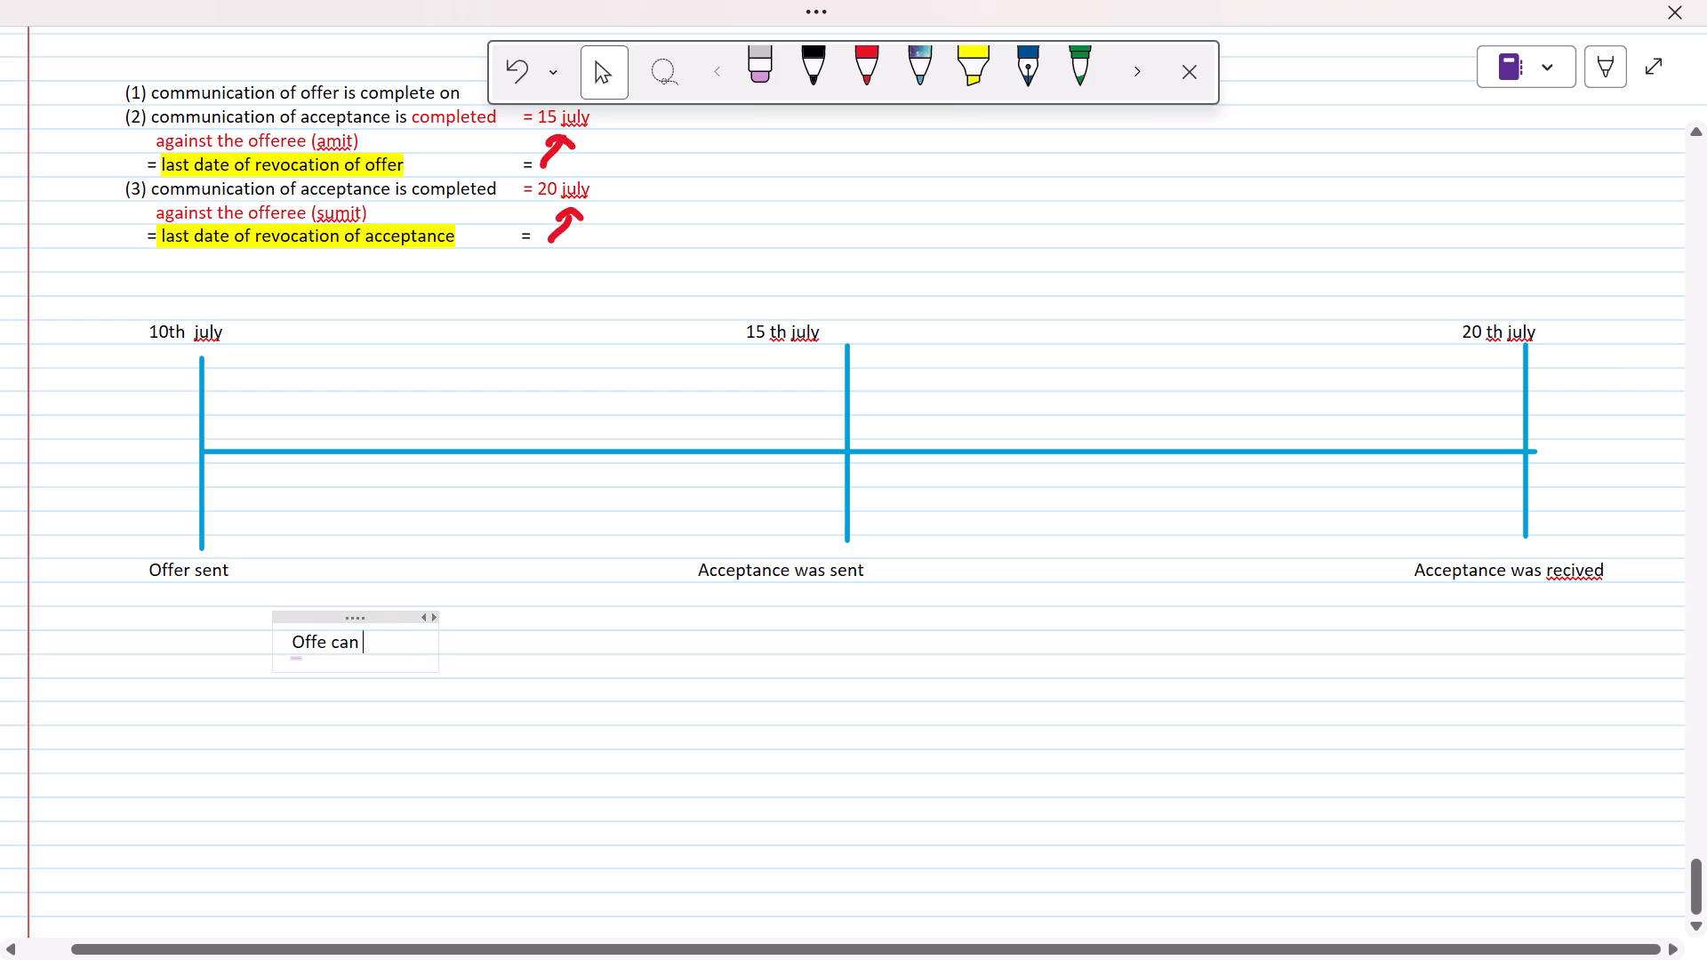
type("be")
key("space")
key("c")
key("BackSpace")
type("rec")
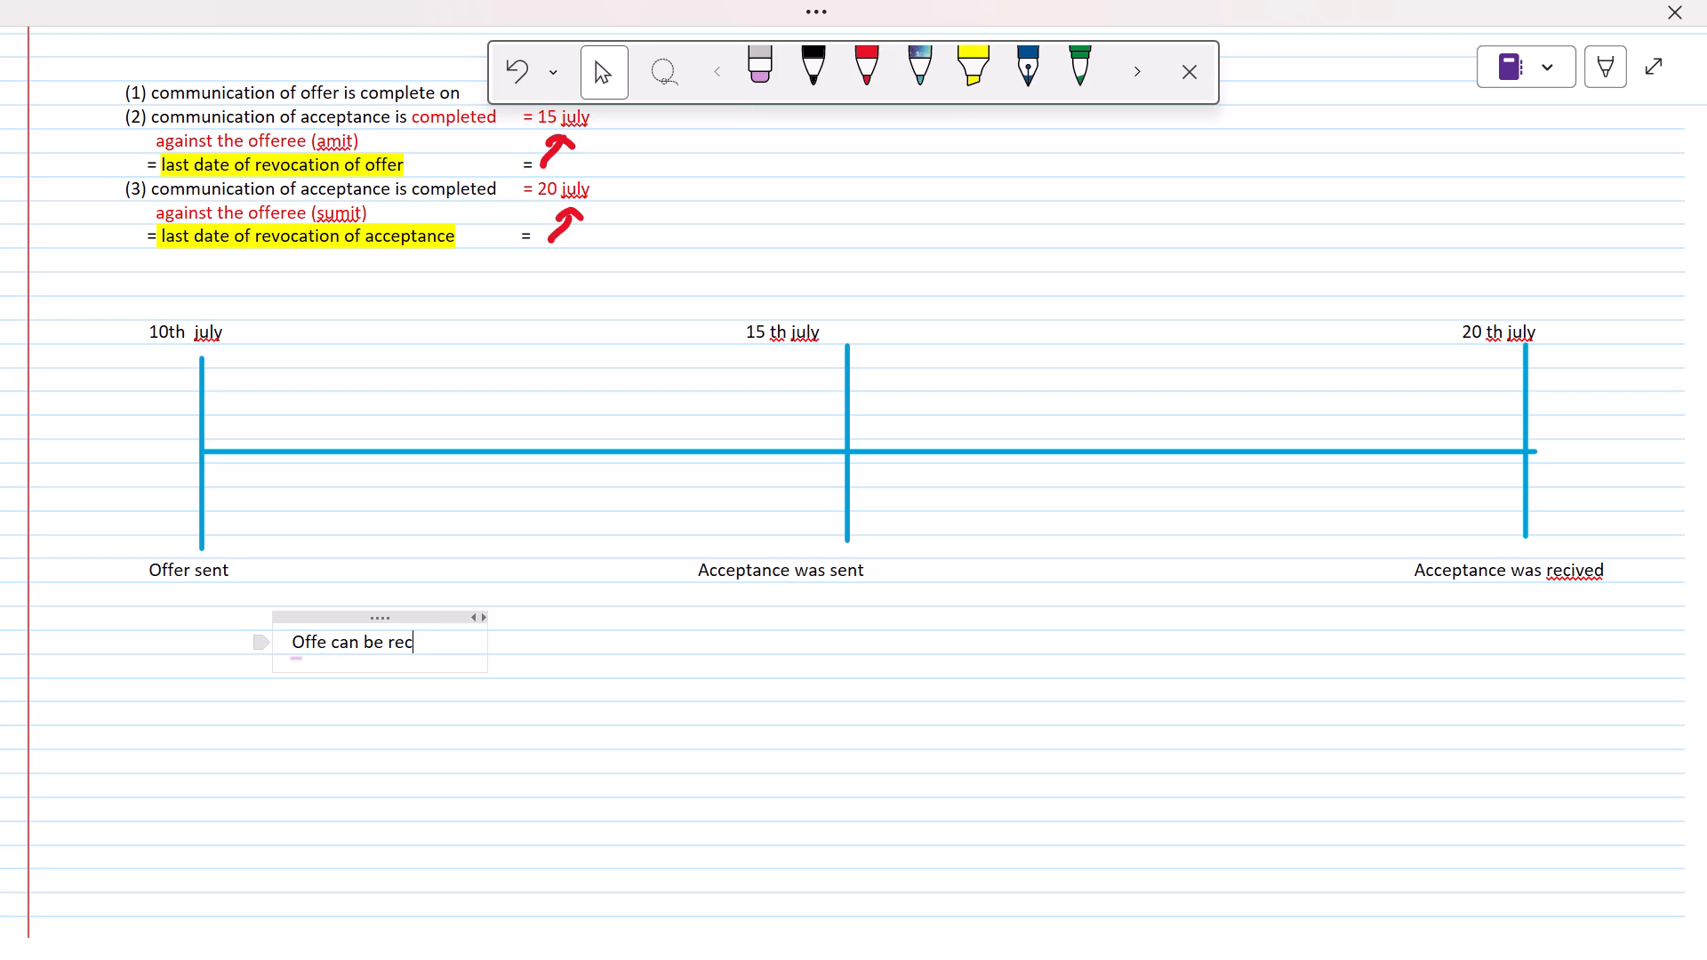
key("BackSpace")
type("valued by the")
key("space")
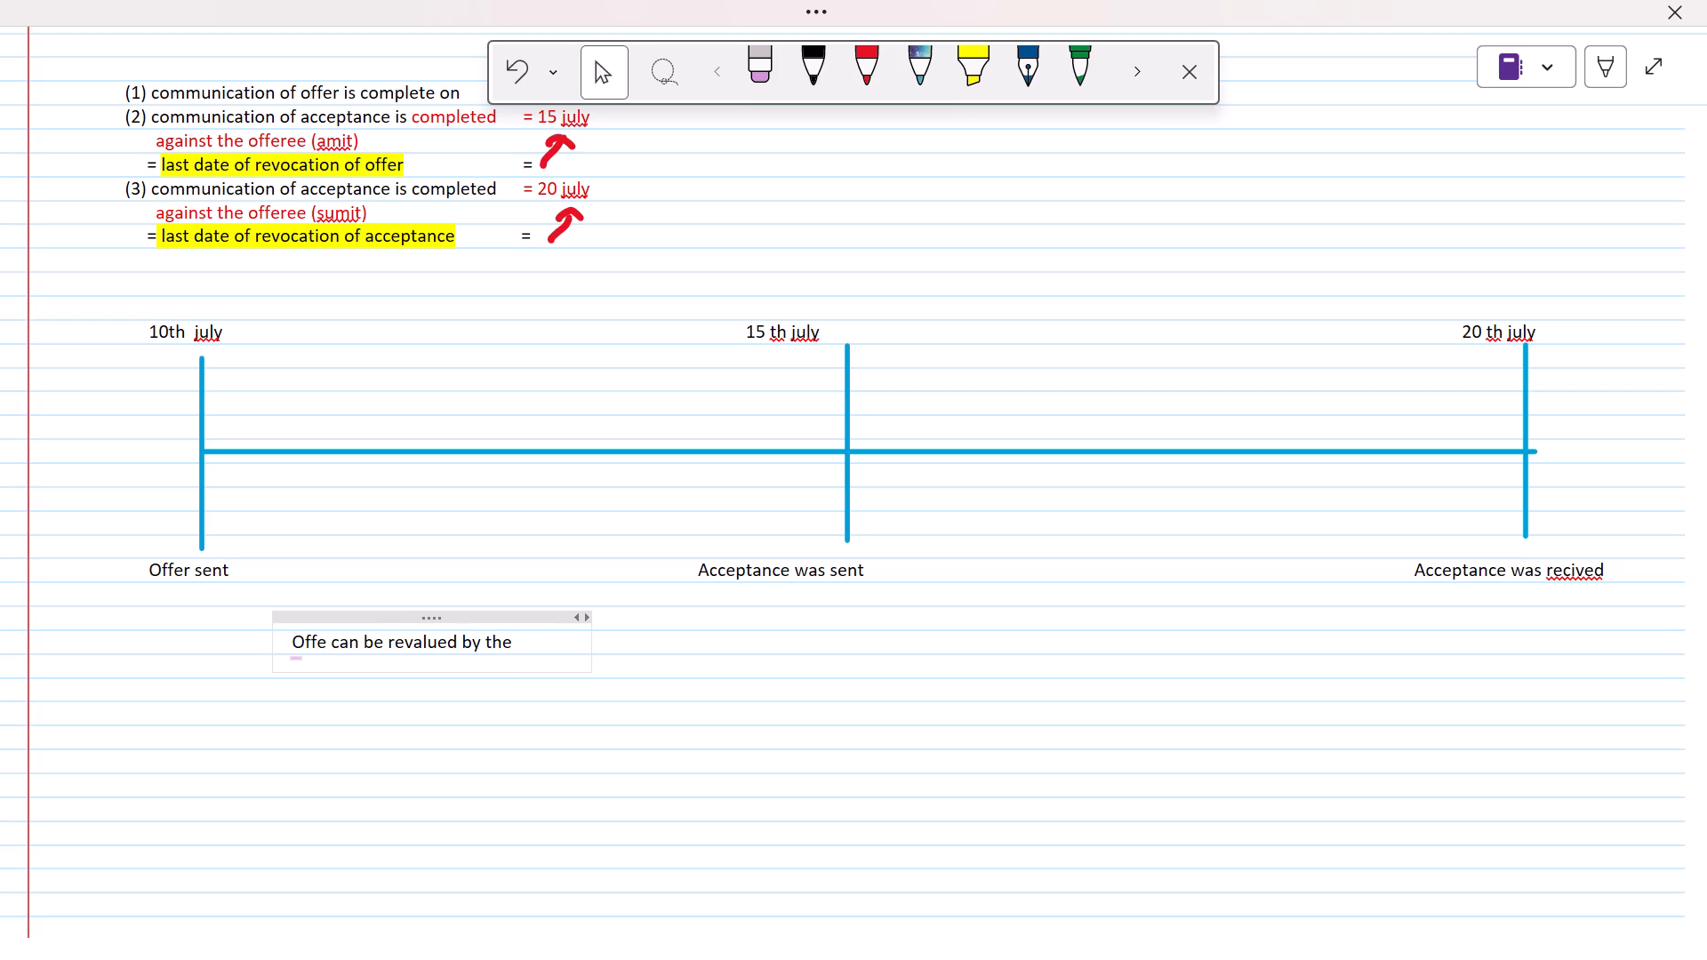
type("offeror")
key("space")
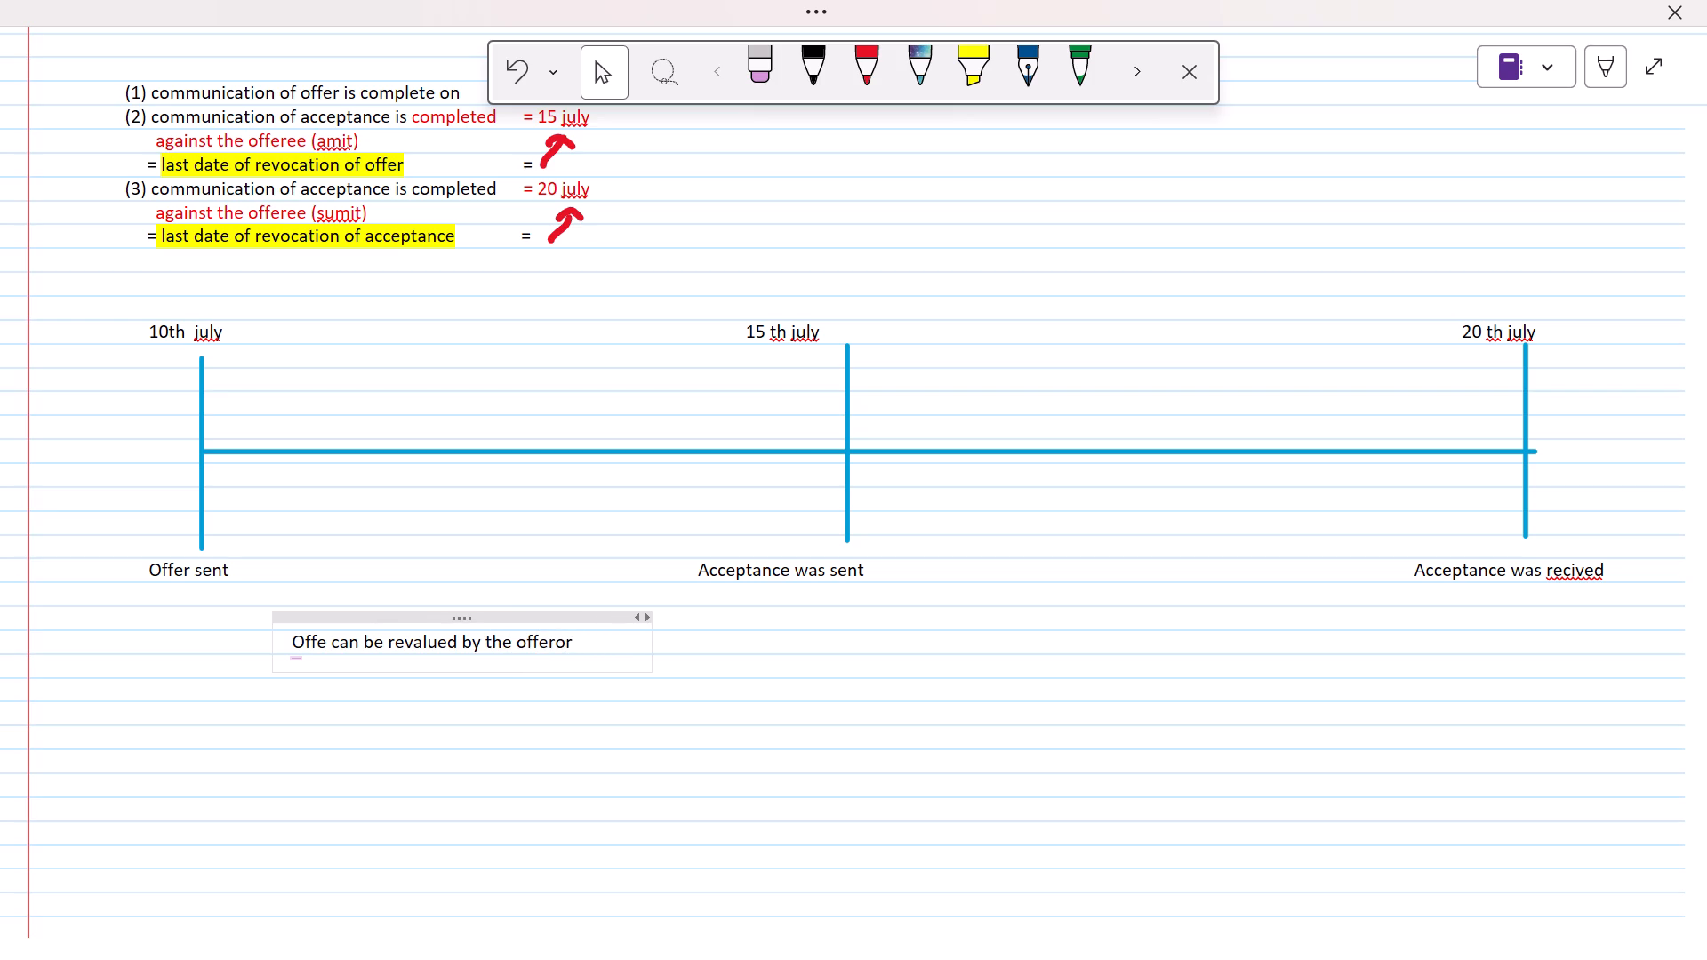
Add the note "Acceptancce can be revalued by the offeree" below the timeline, between "Acceptance was sent" and "Acceptance was recived".
left_click(985, 636)
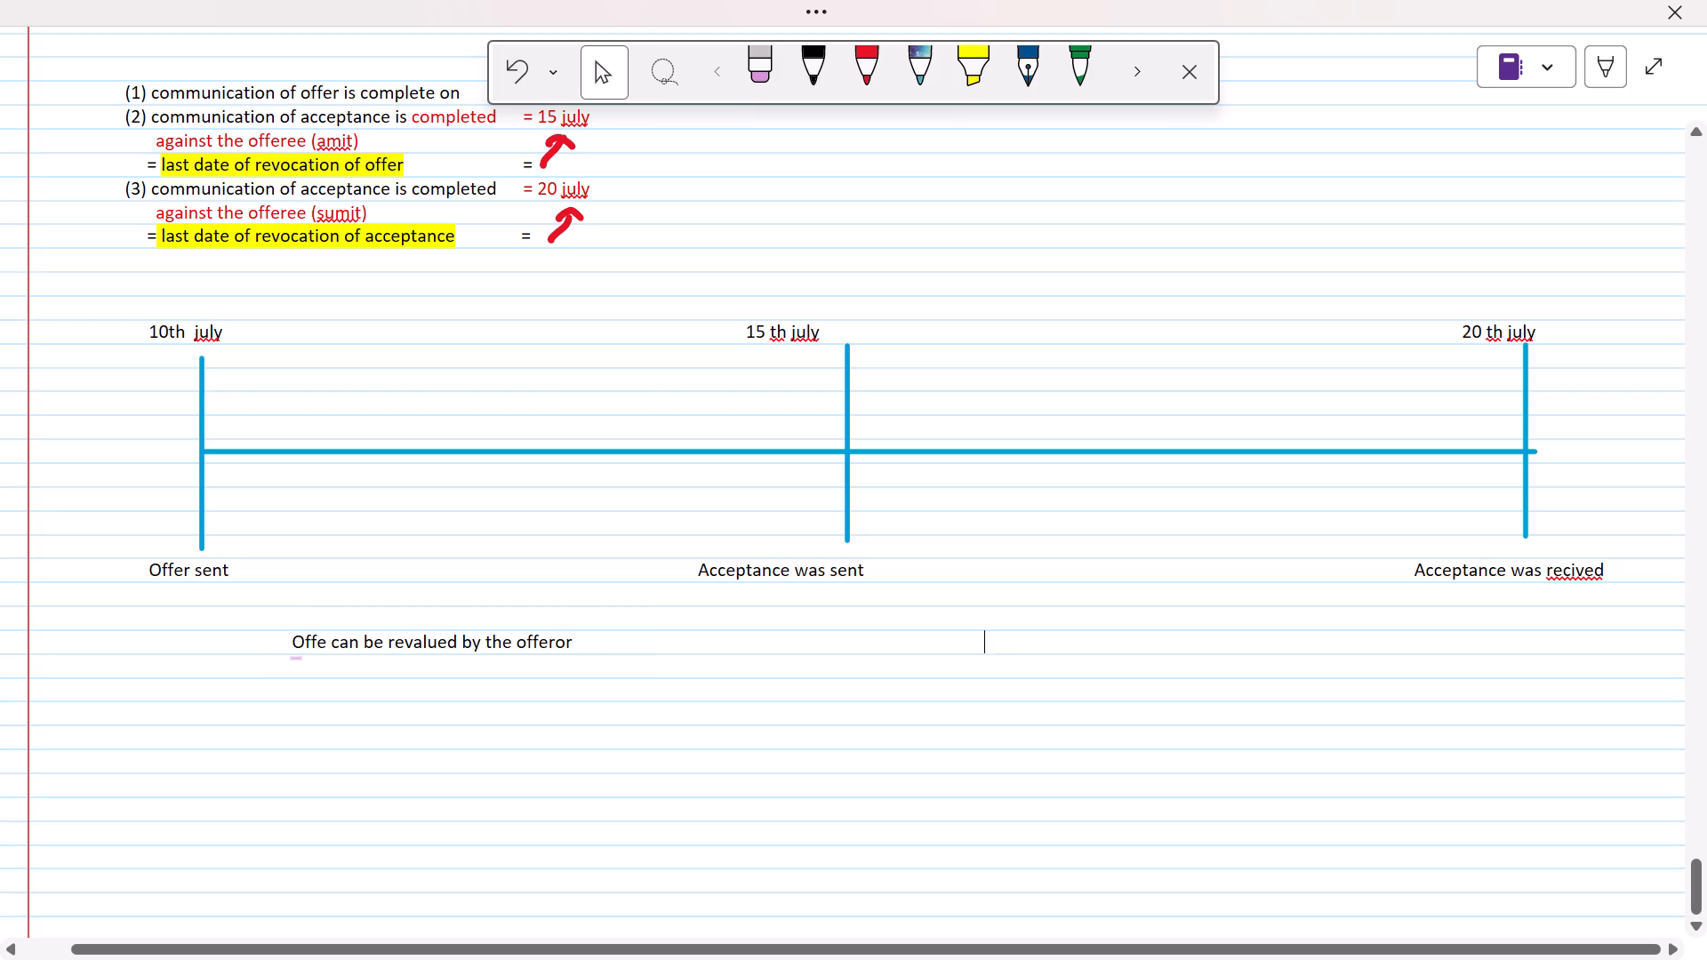
type("acceptac")
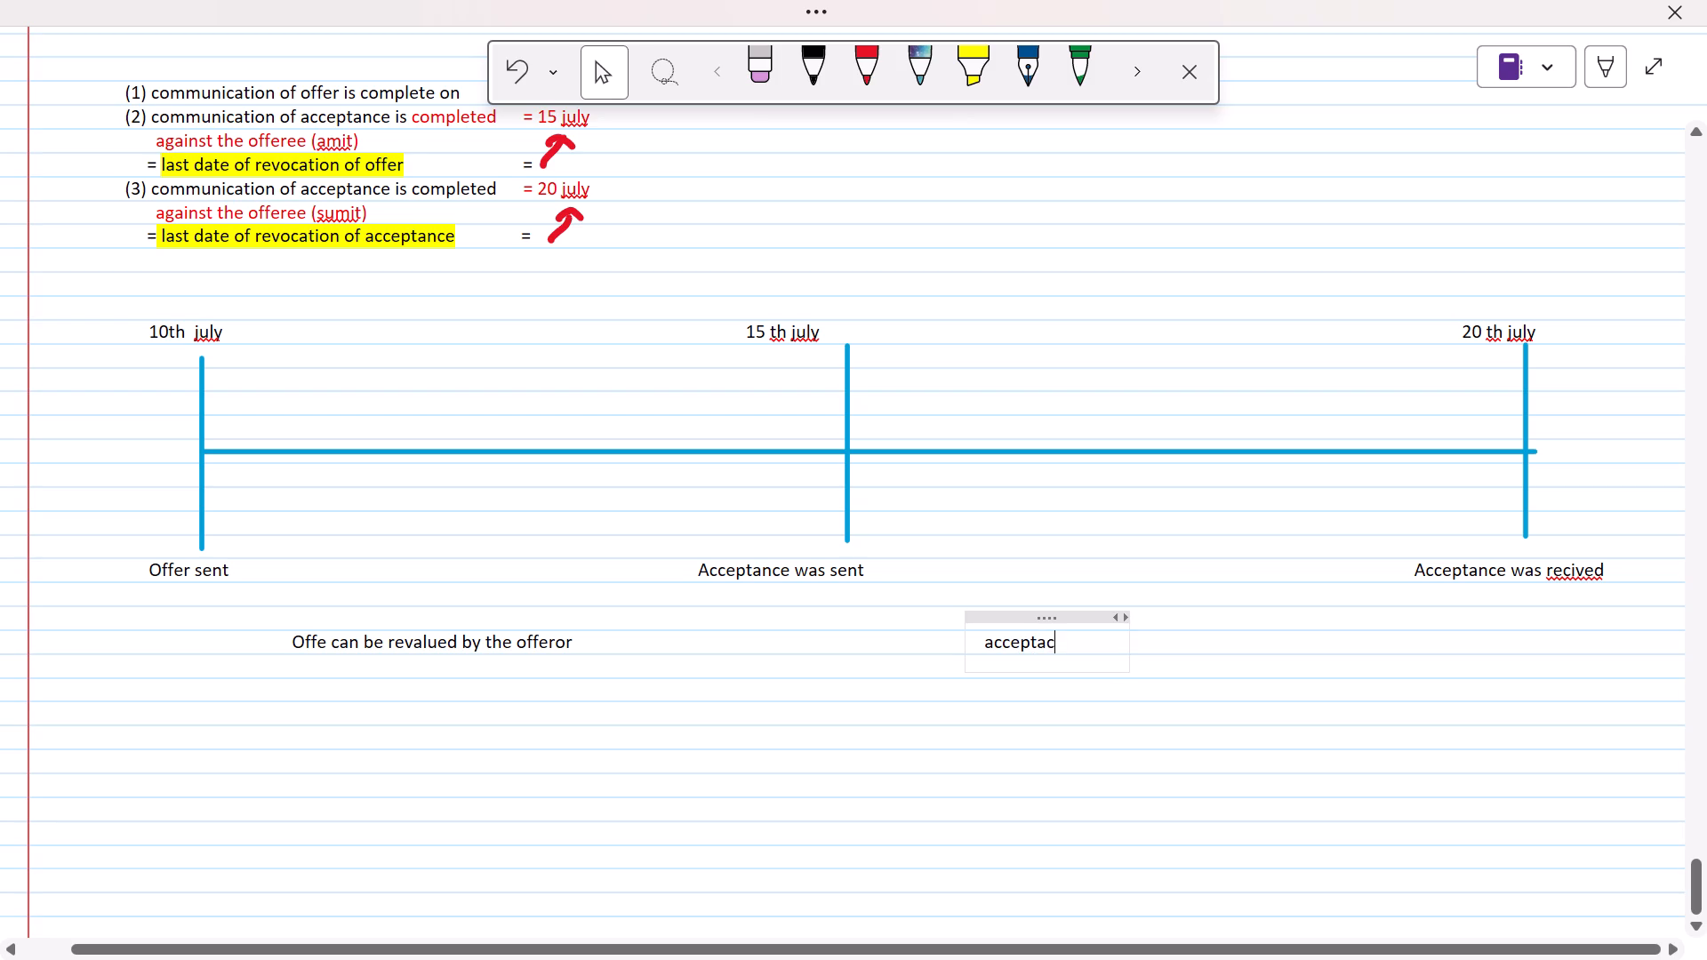
key("BackSpace")
type("ncce can be re")
type("va")
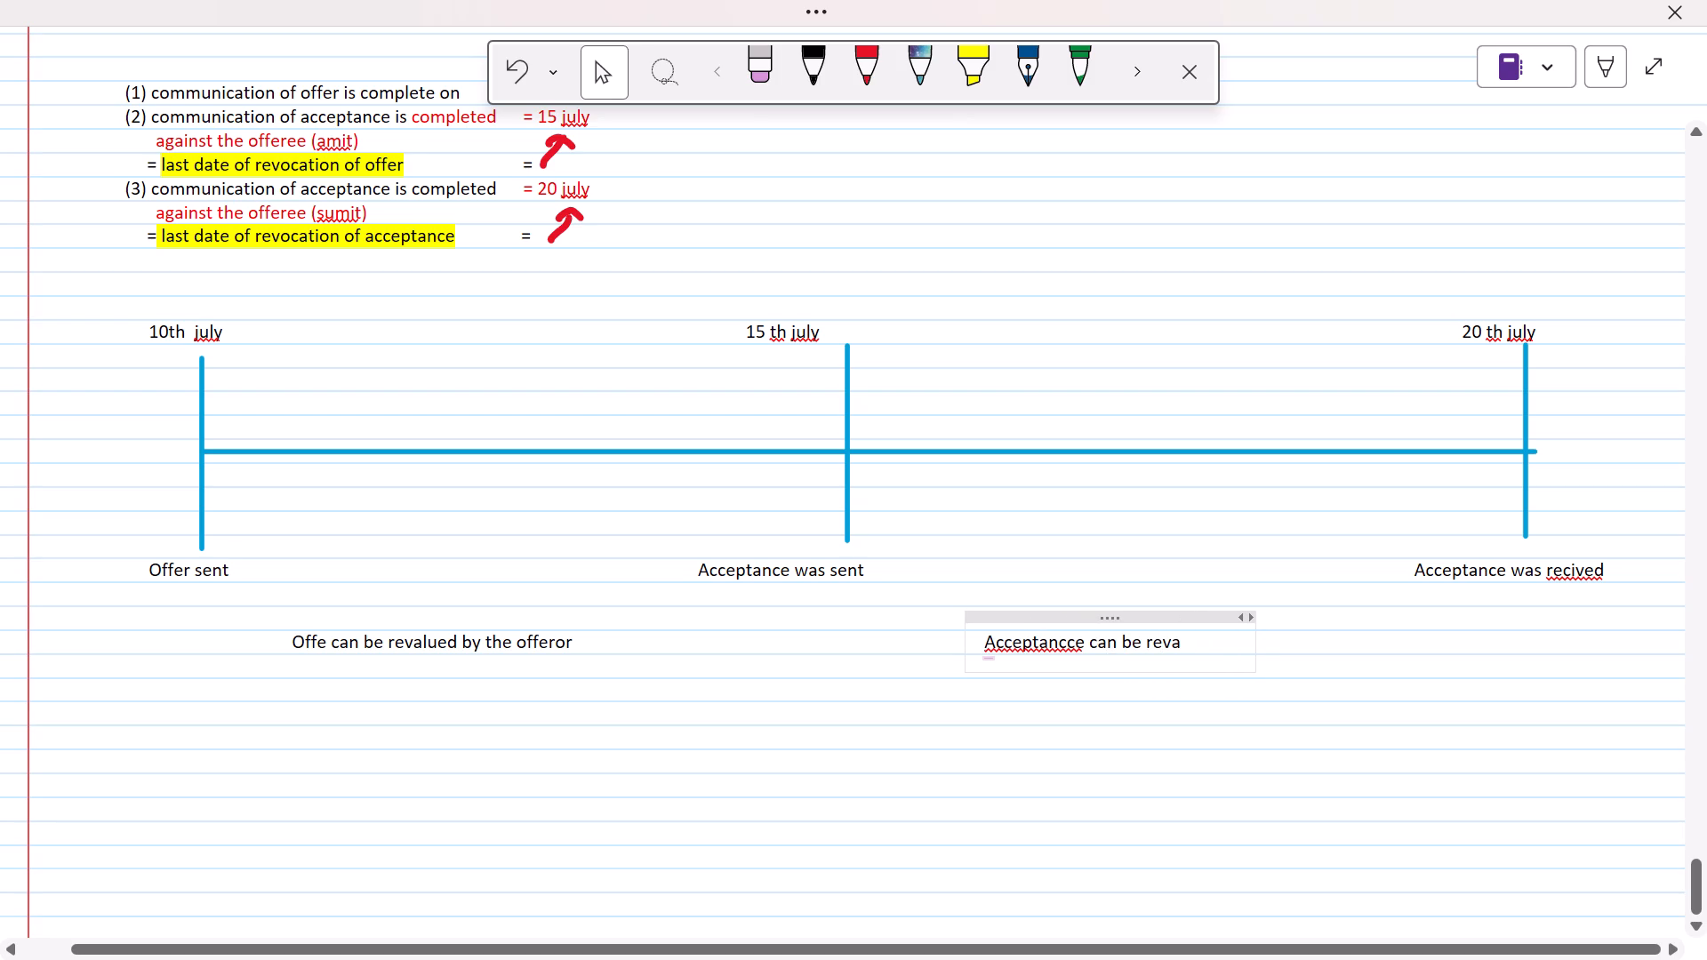
type("lued by the")
key("space")
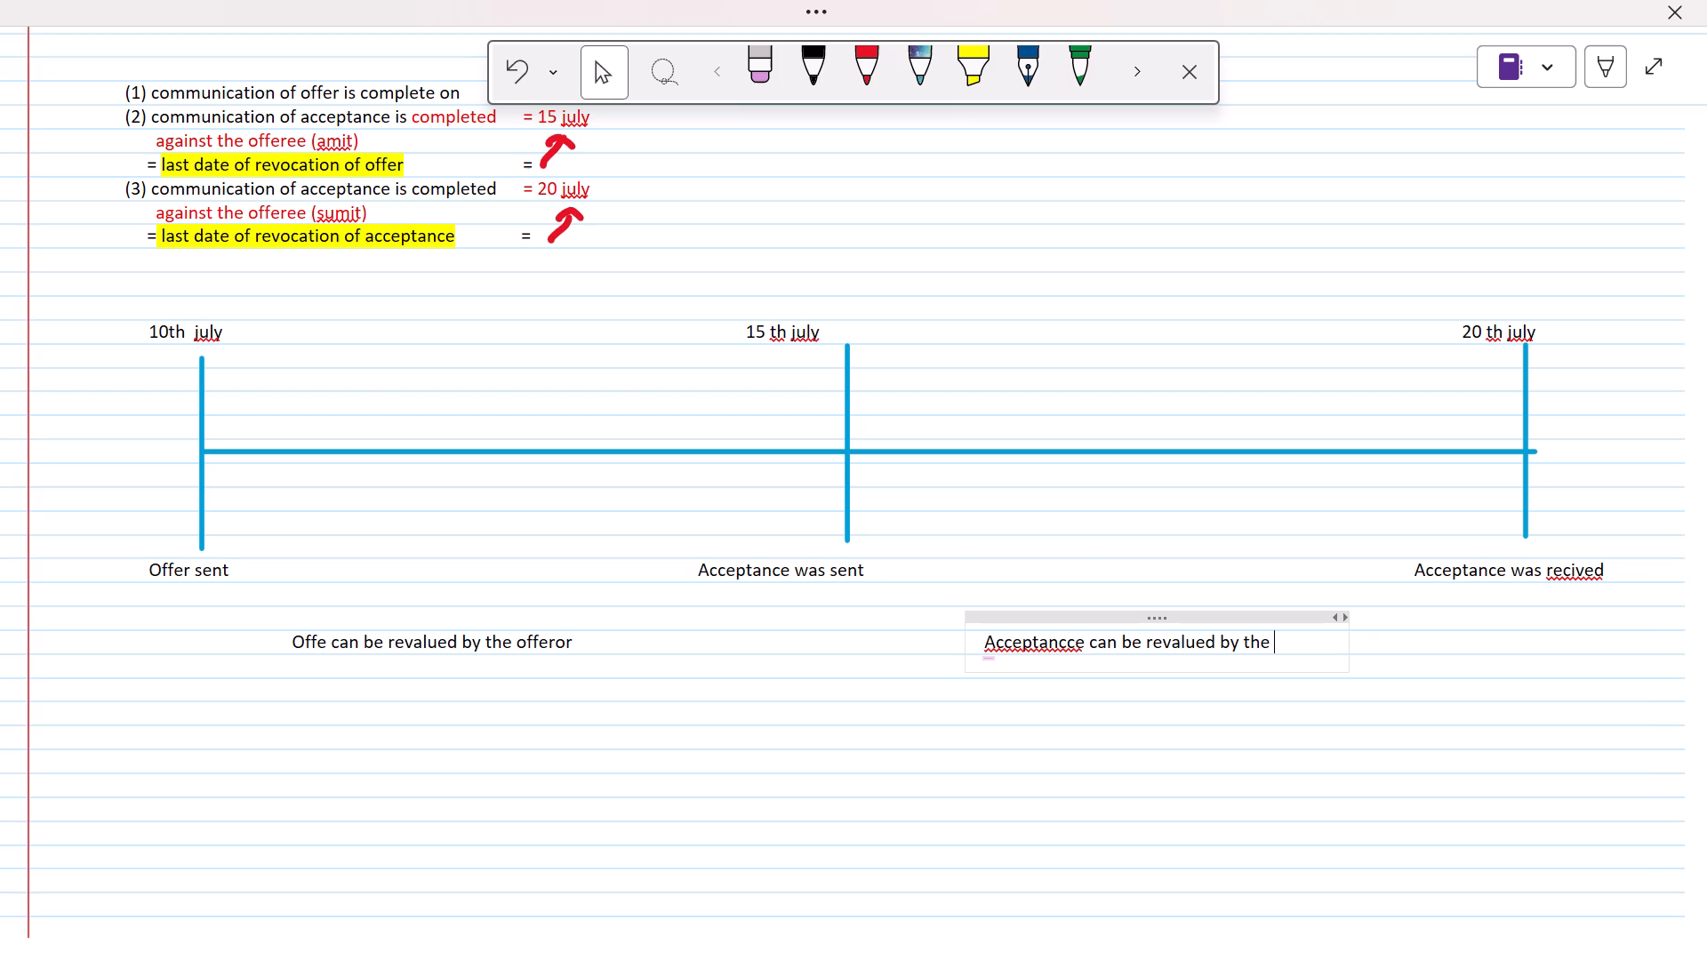
type("of")
type("feree")
key("Return")
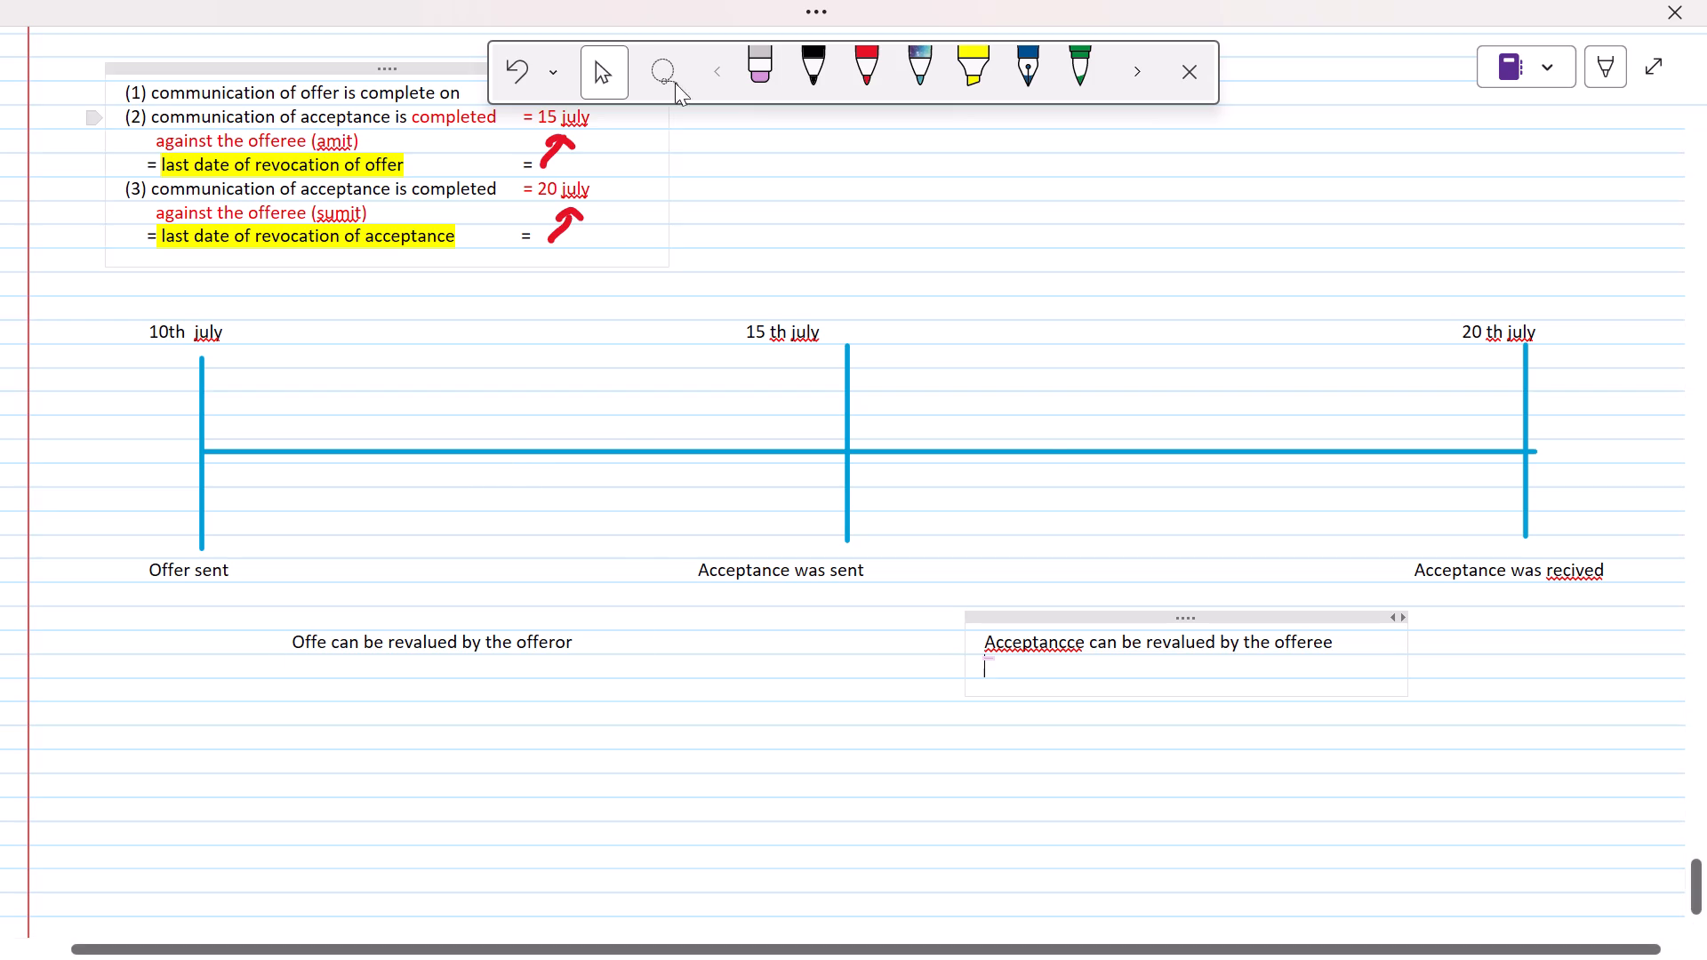
Draw a curved arrow with the red pen from "Offer sent" towards "Acceptance was sent".
left_click(861, 84)
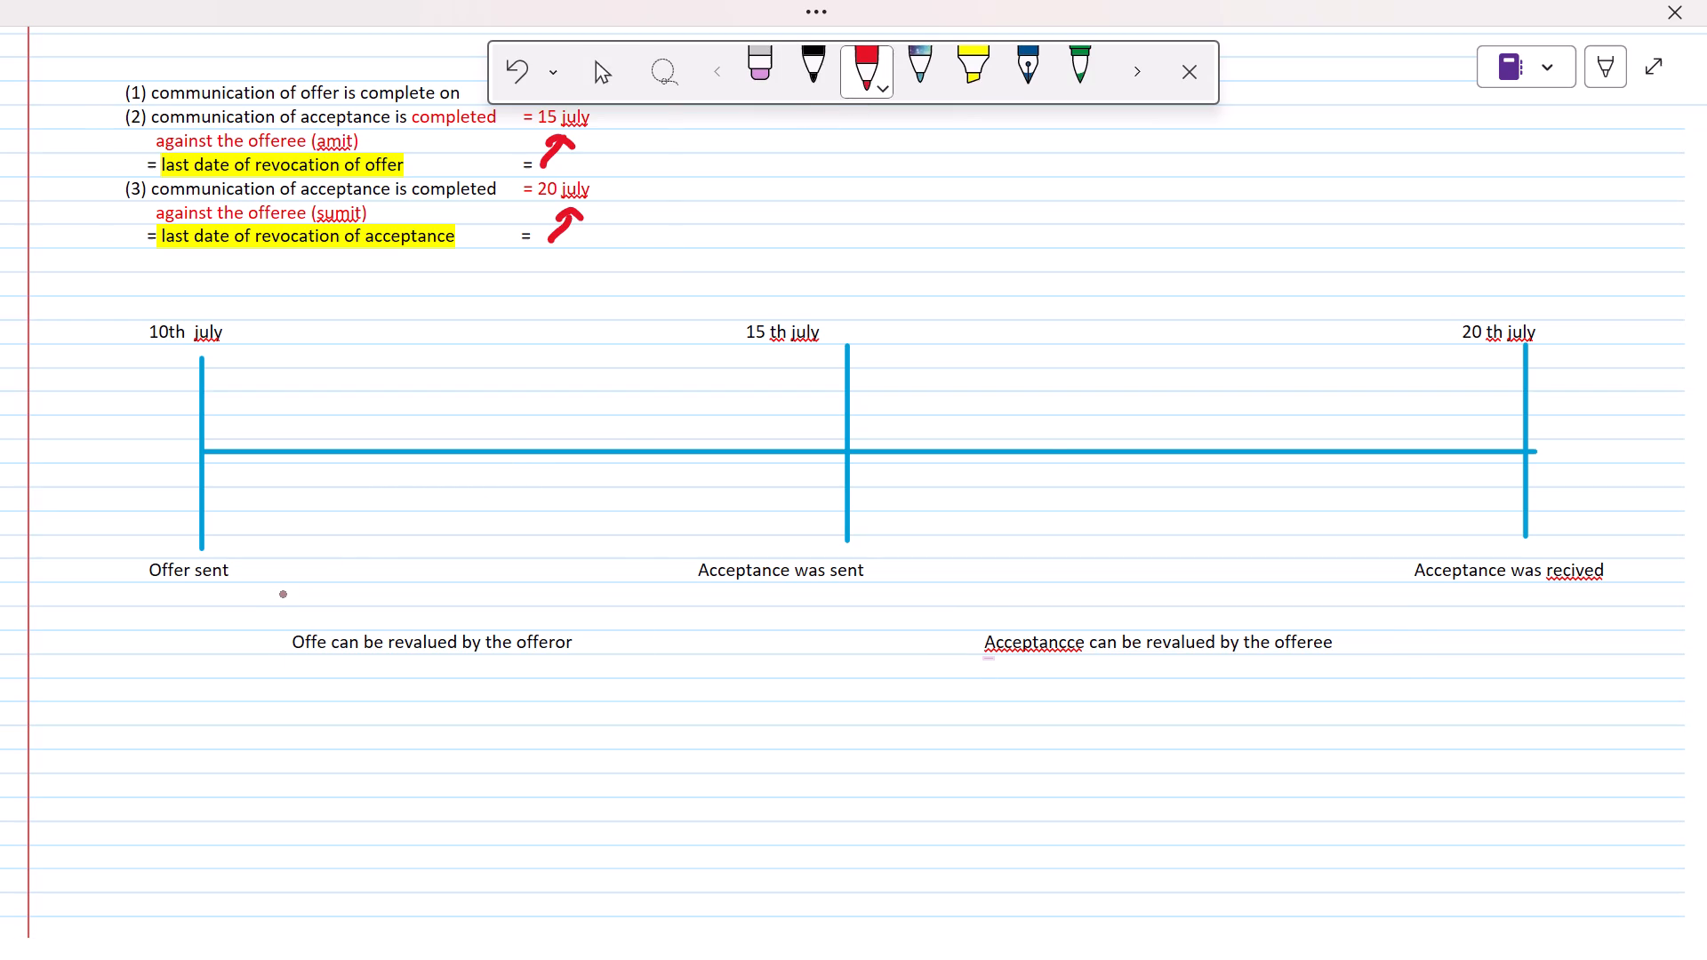
left_click_drag(268, 578, 301, 592)
left_click_drag(301, 592, 619, 572)
left_click_drag(594, 564, 621, 565)
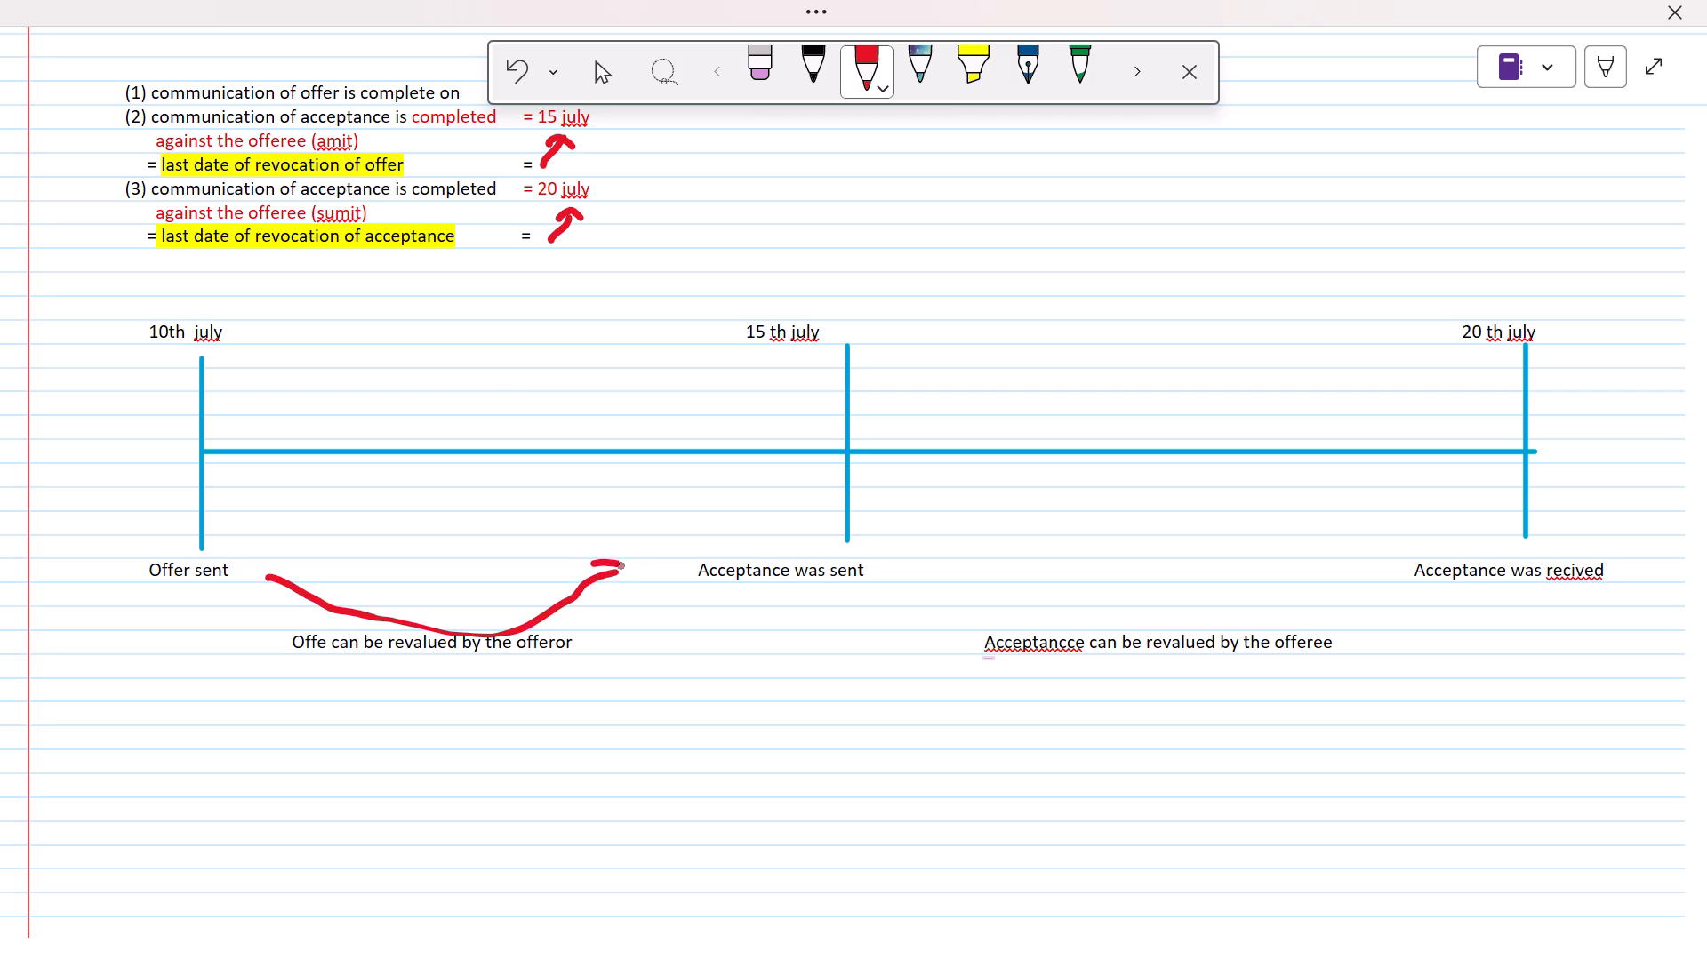
left_click_drag(621, 565, 628, 590)
Draw a curved red arrow from "Acceptance was sent" towards "Acceptance was recived", undoing and redrawing its arrowhead.
left_click_drag(899, 579, 1326, 564)
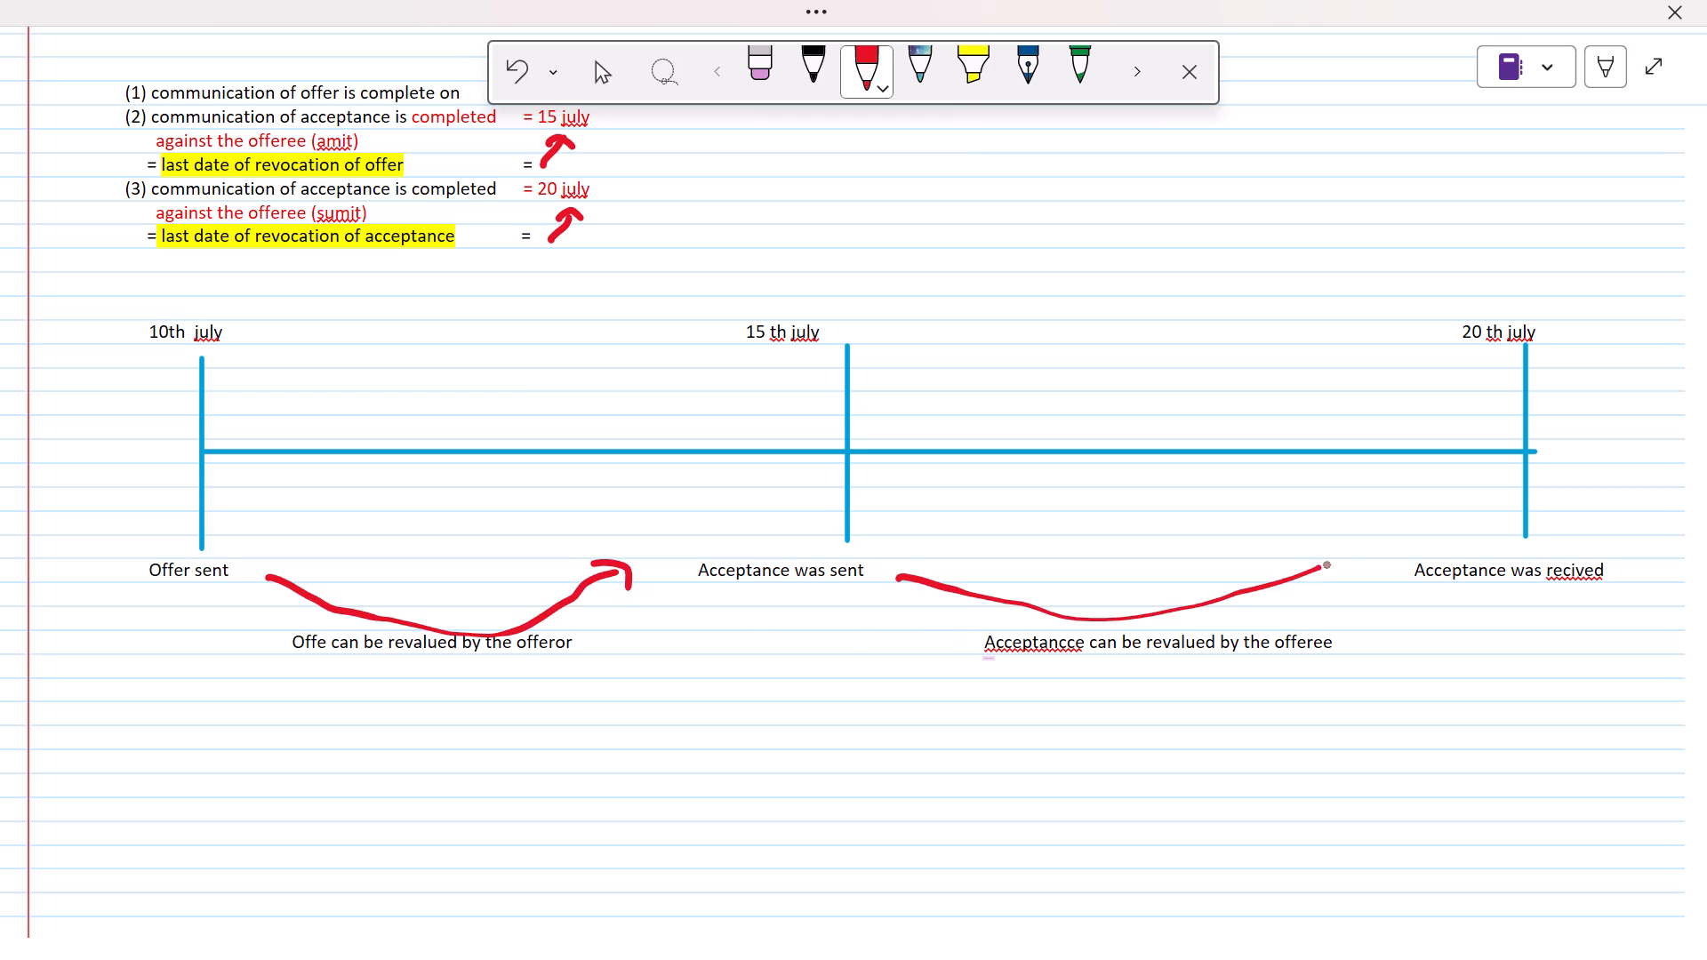
left_click_drag(1326, 564, 1346, 556)
left_click_drag(1300, 559, 1369, 569)
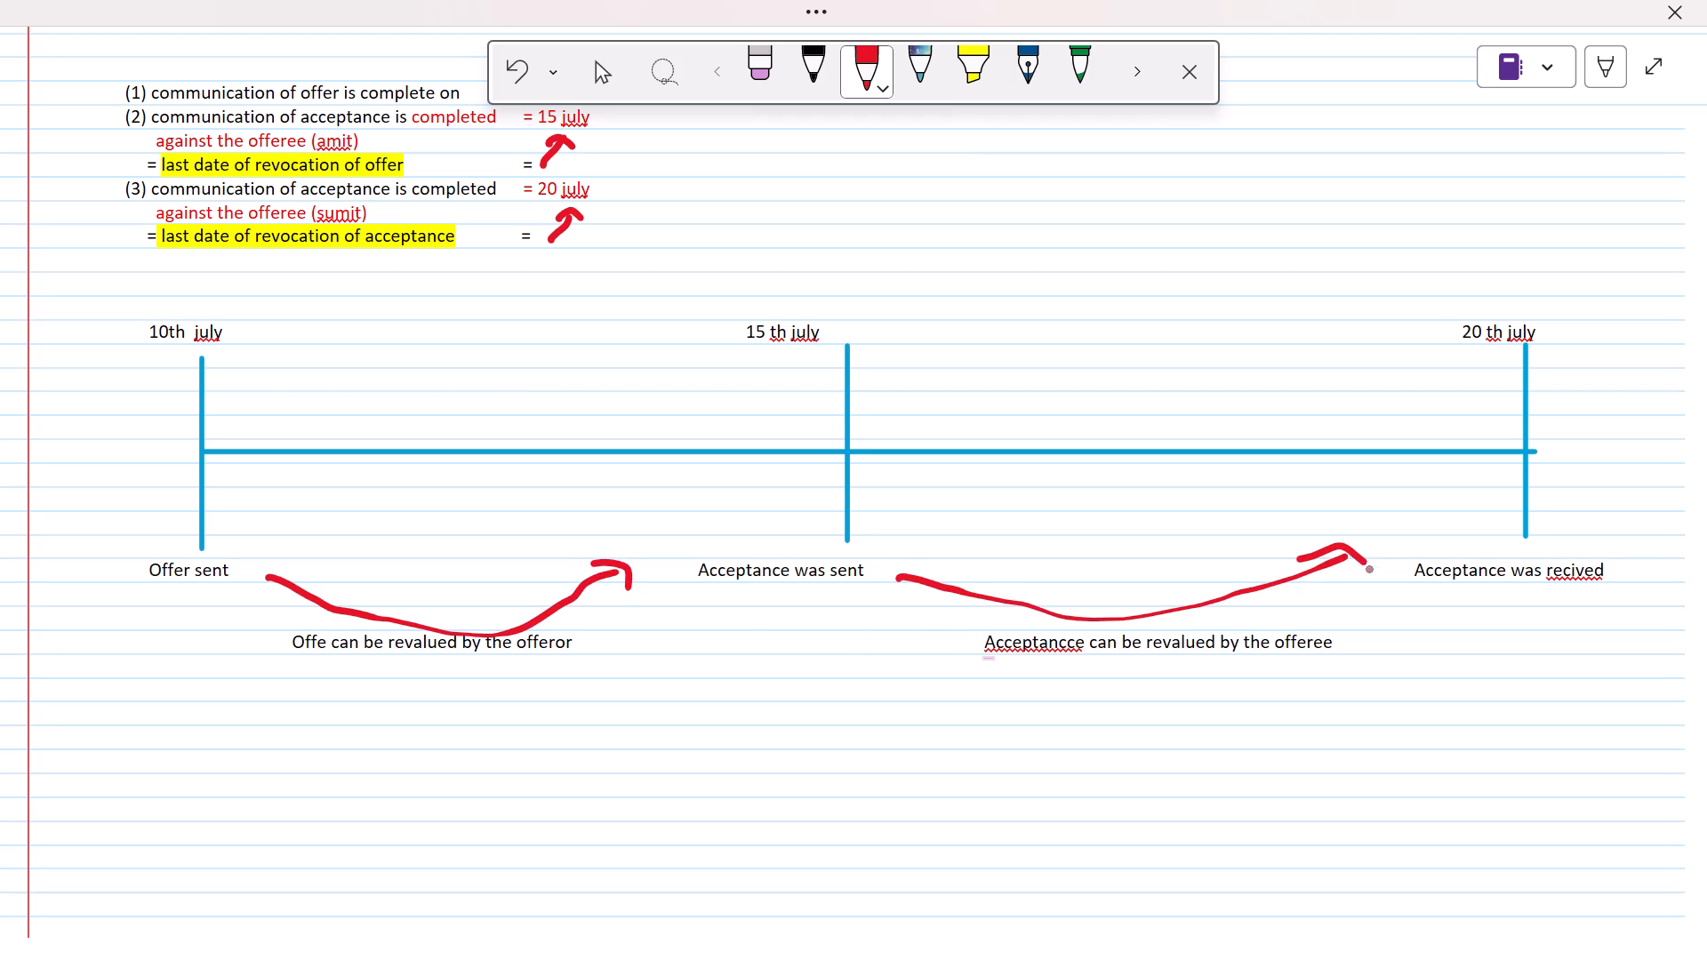
left_click_drag(1369, 569, 1372, 571)
left_click(510, 75)
left_click_drag(1330, 543, 1343, 583)
Add the heading "EXAM STYLE" near the margin in the blank space below the timeline notes.
scroll(409, 588, "down", 2)
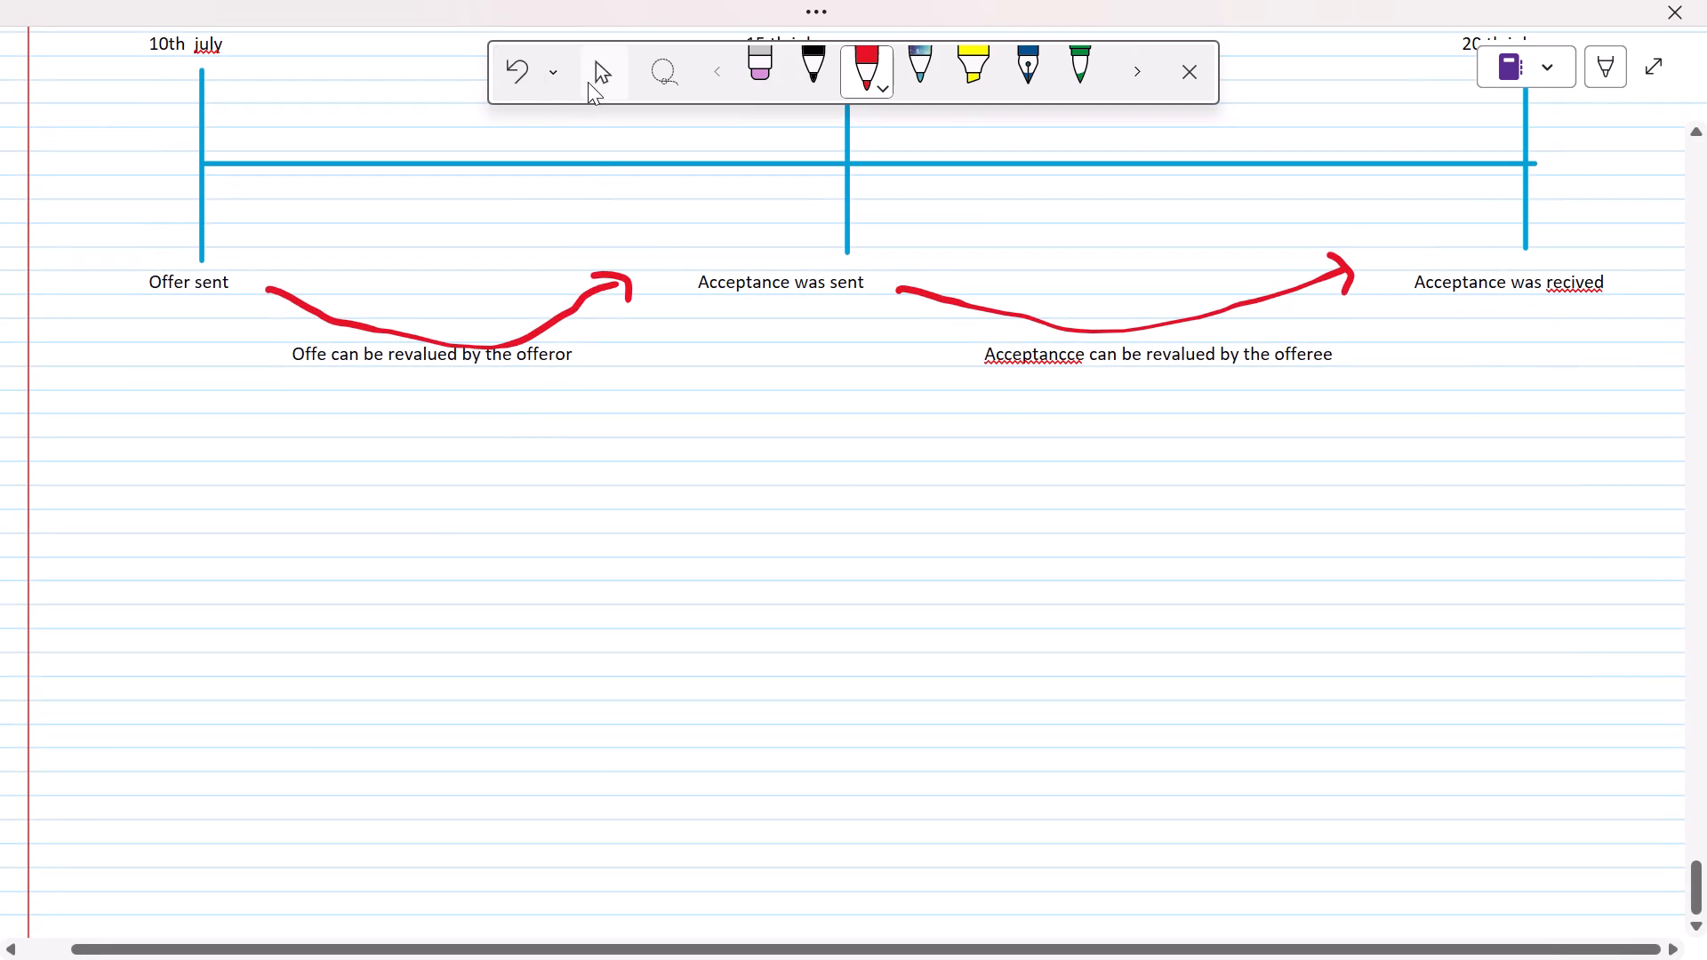
left_click(595, 76)
left_click(47, 466)
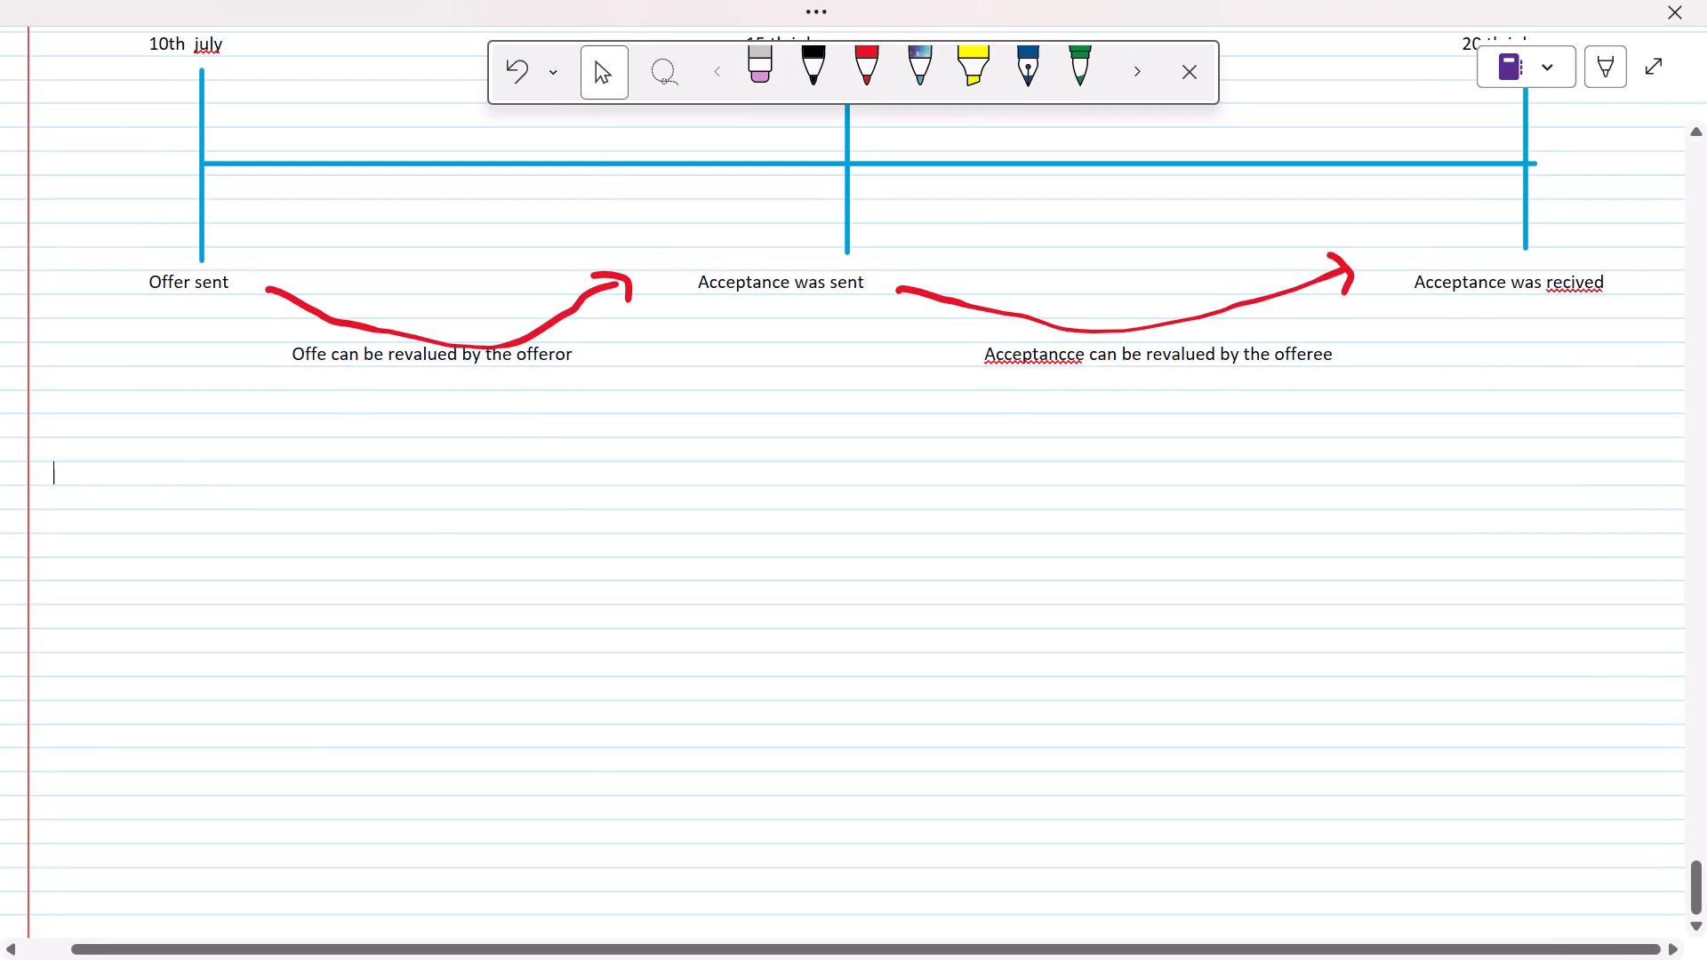
key("e")
key("BackSpace")
type("EXAM STYLE")
key("space")
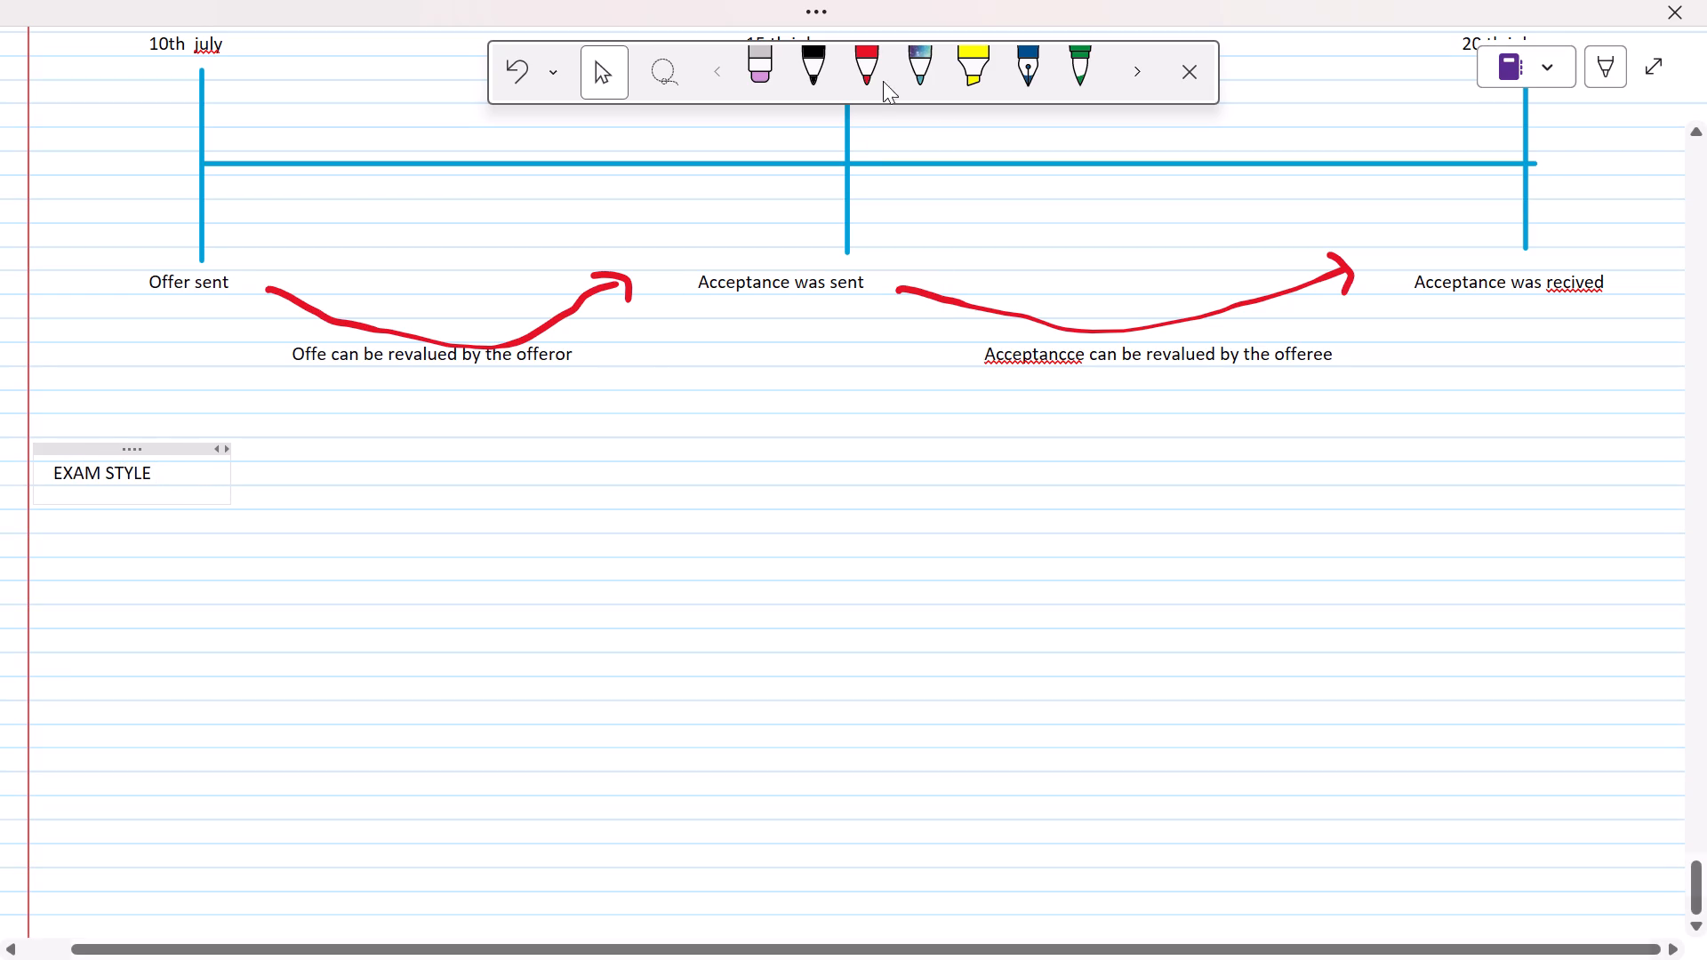
Draw a rectangular frame around the "EXAM STYLE" heading with the black pen.
left_click(825, 78)
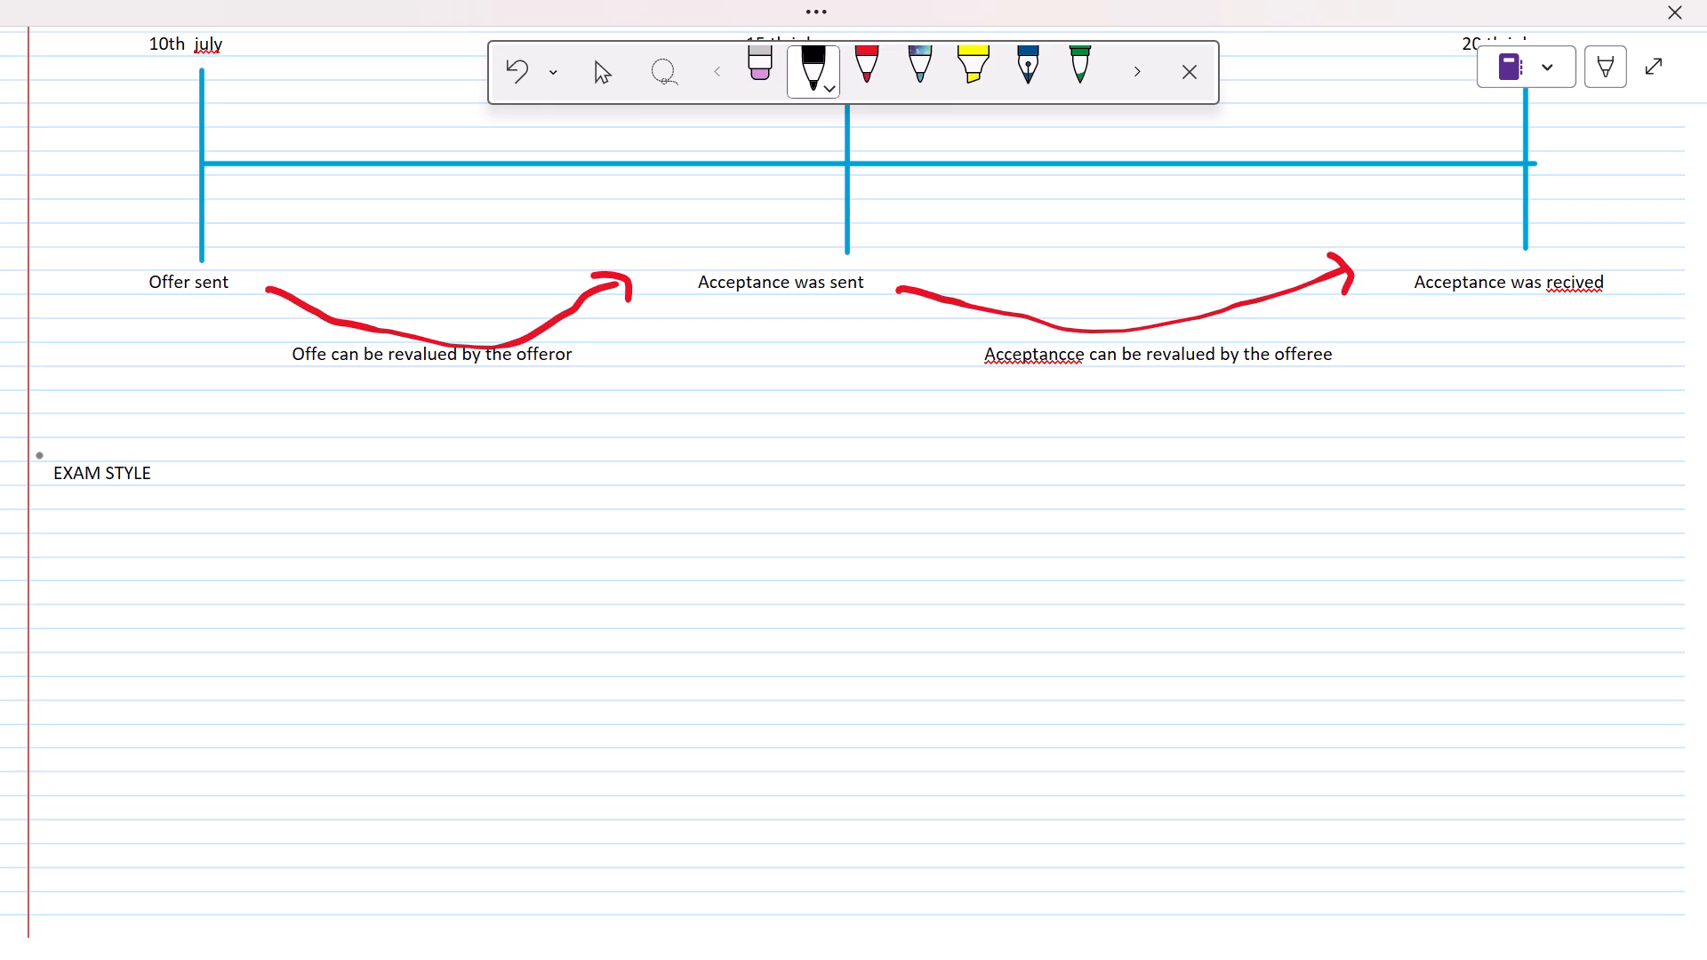
left_click(39, 454)
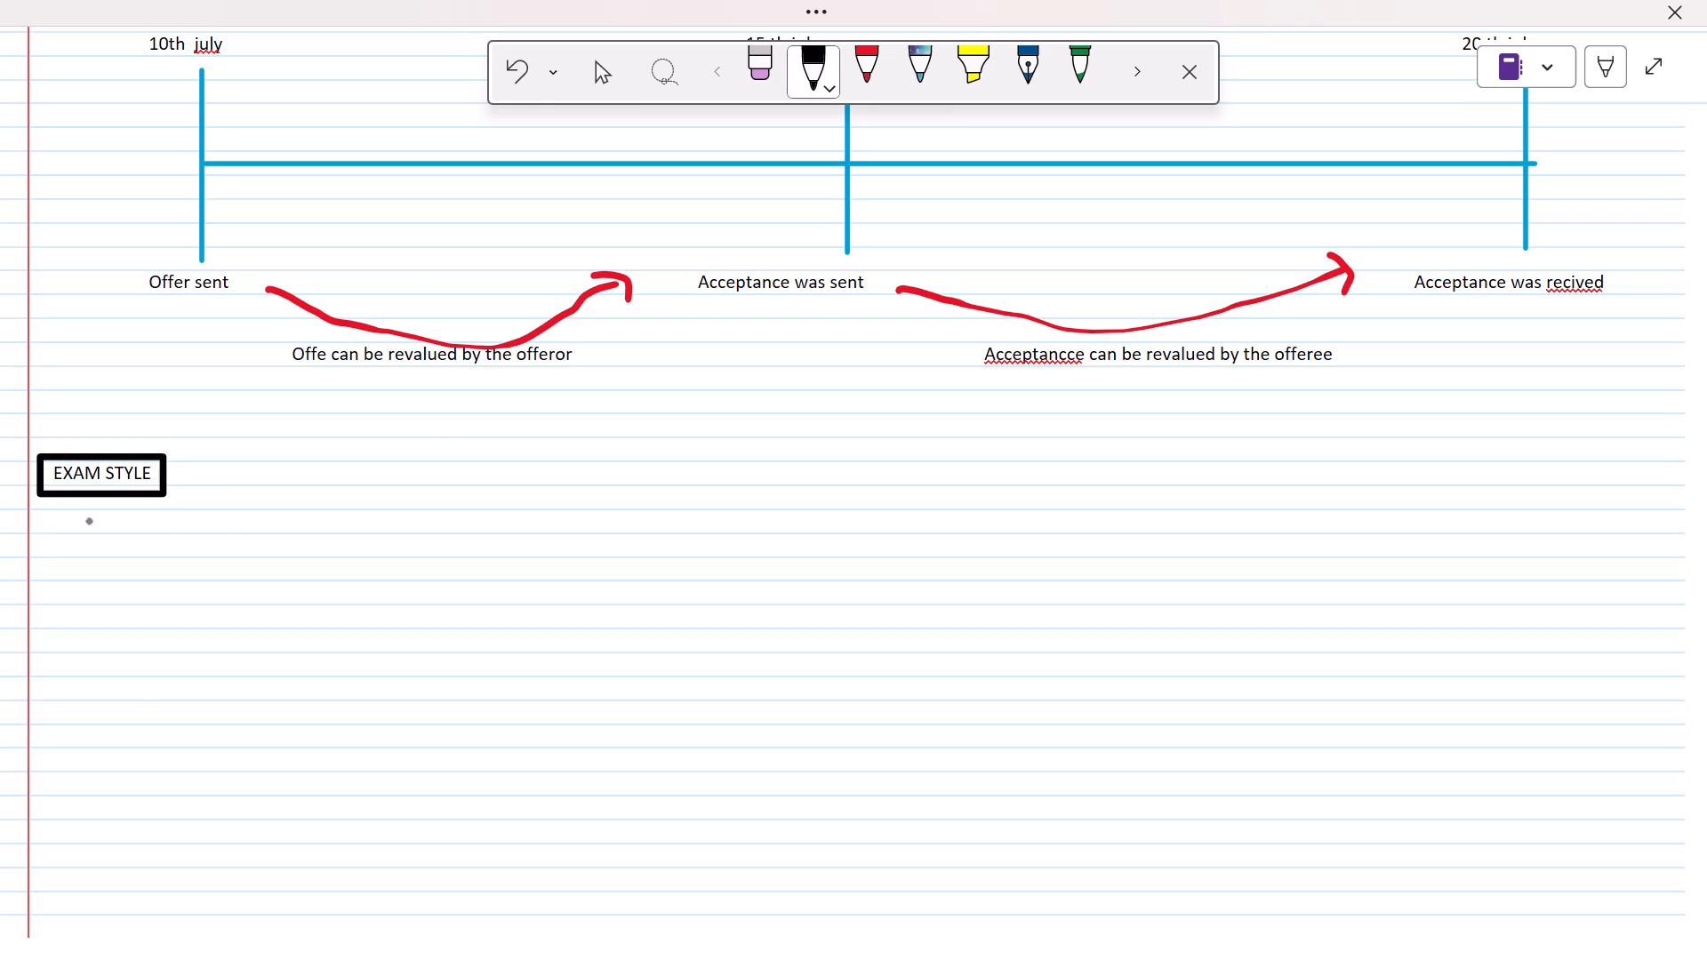
Add the numbered line "(1) revocation of offer" beneath the framed "EXAM STYLE" heading.
left_click(581, 70)
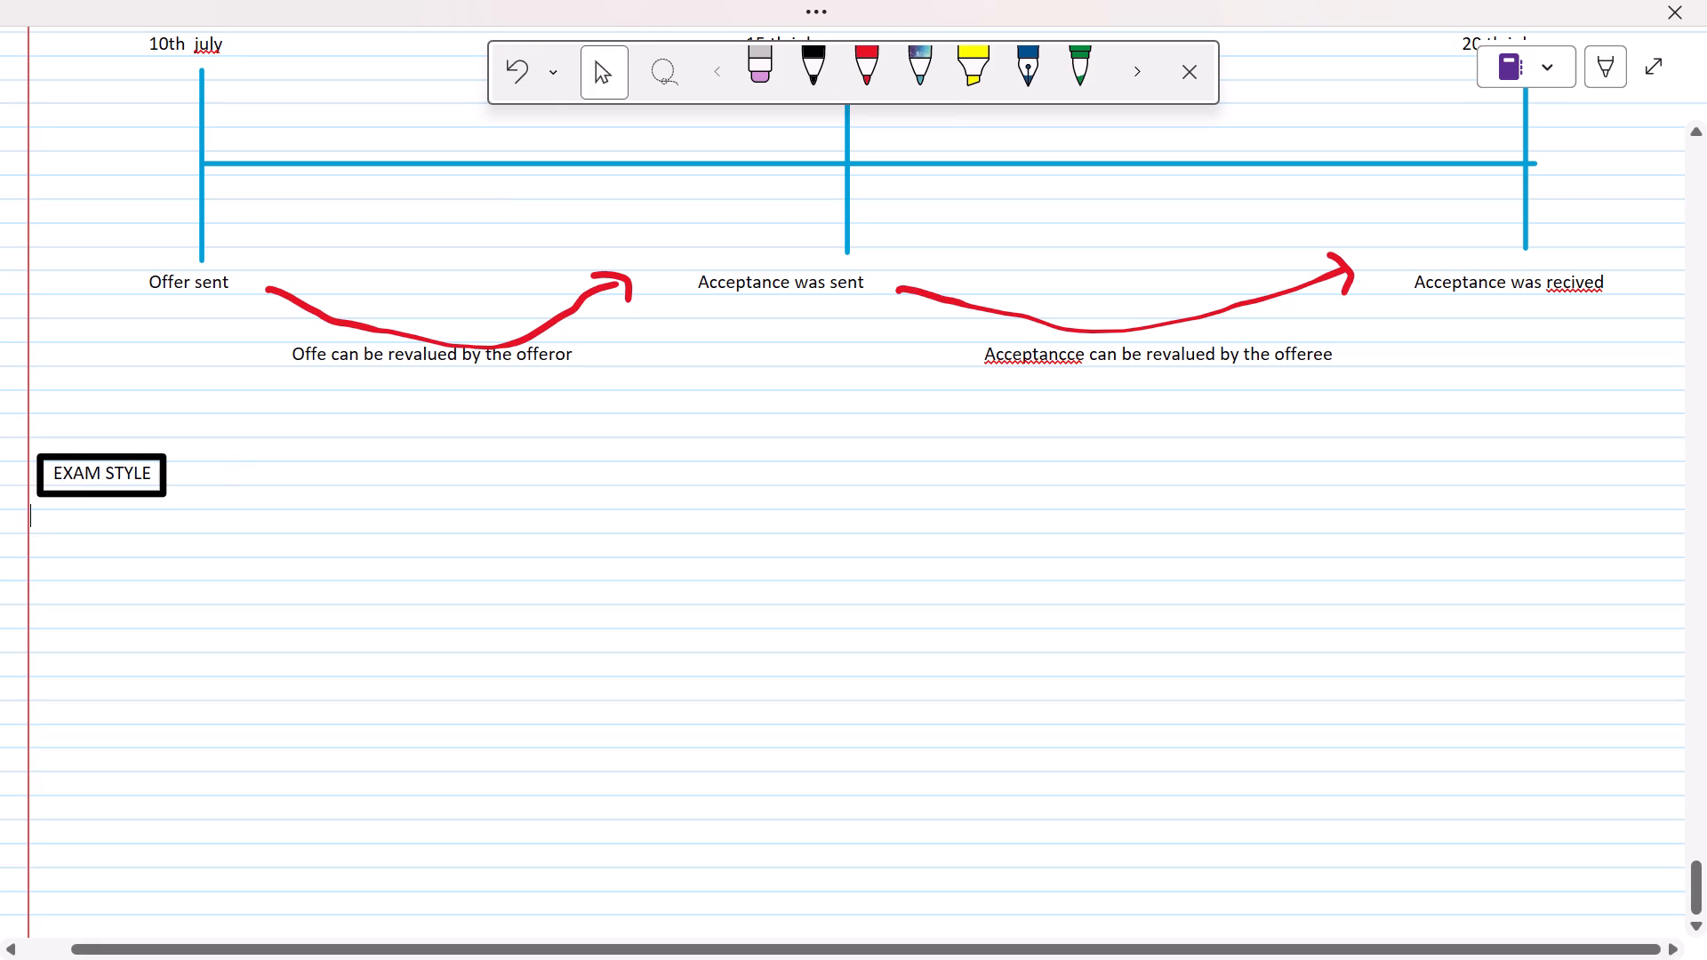
left_click(66, 532)
left_click(78, 551)
type("(1")
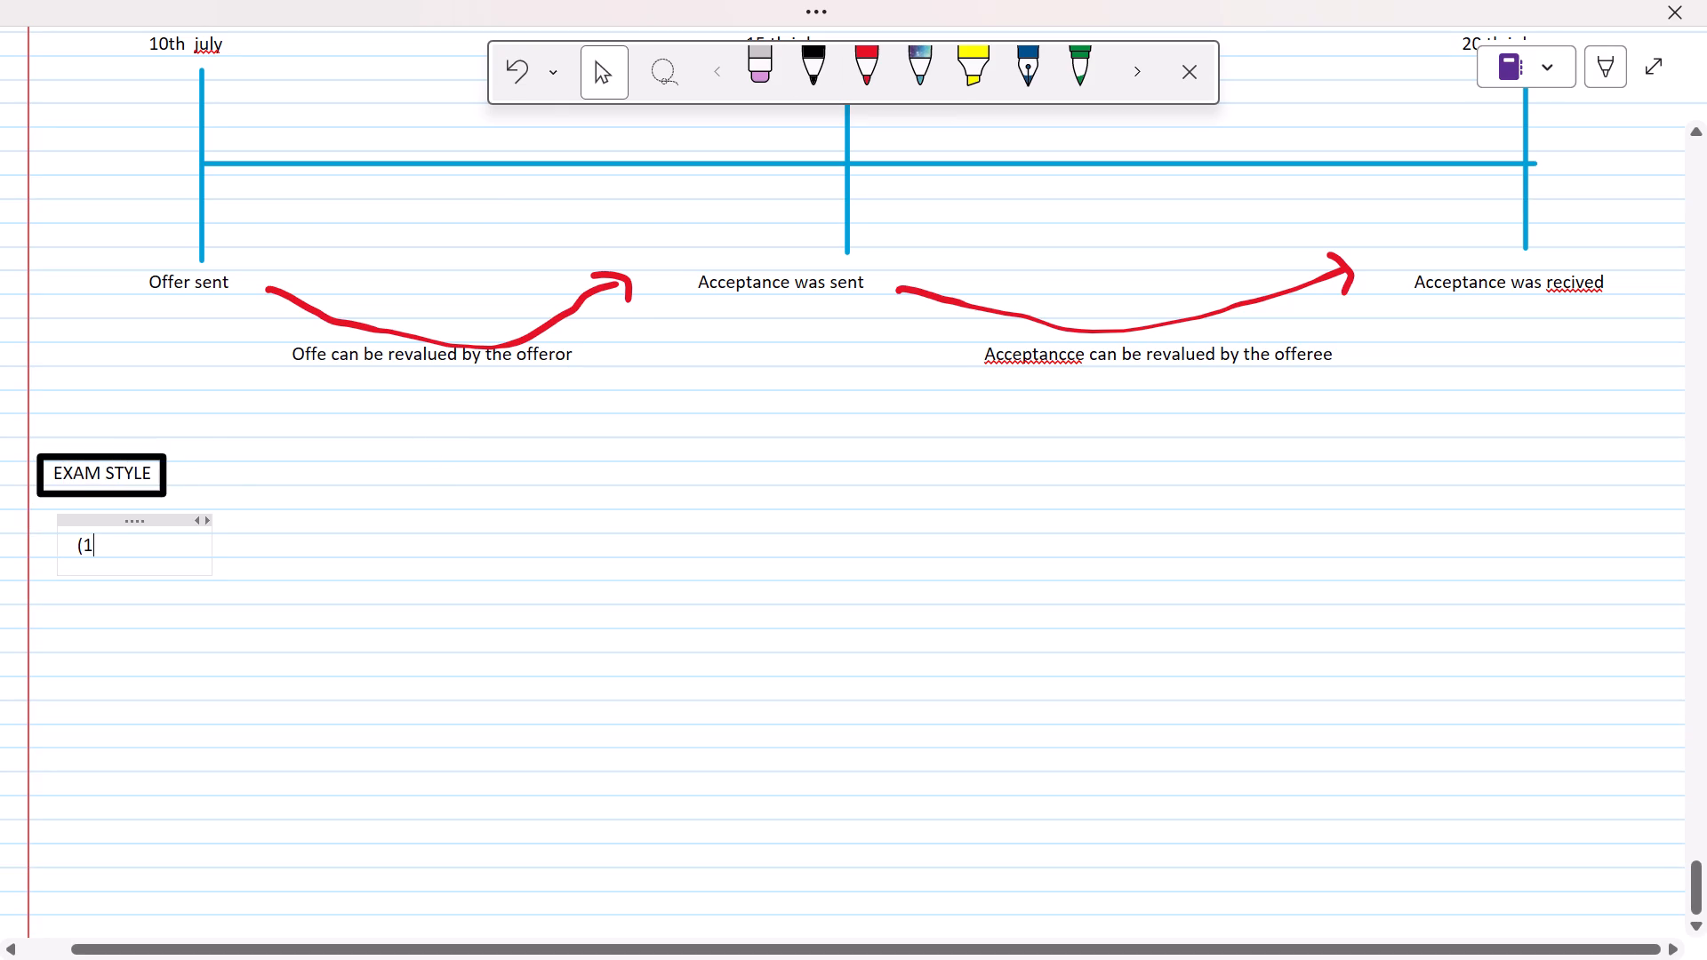
type(")")
key("space")
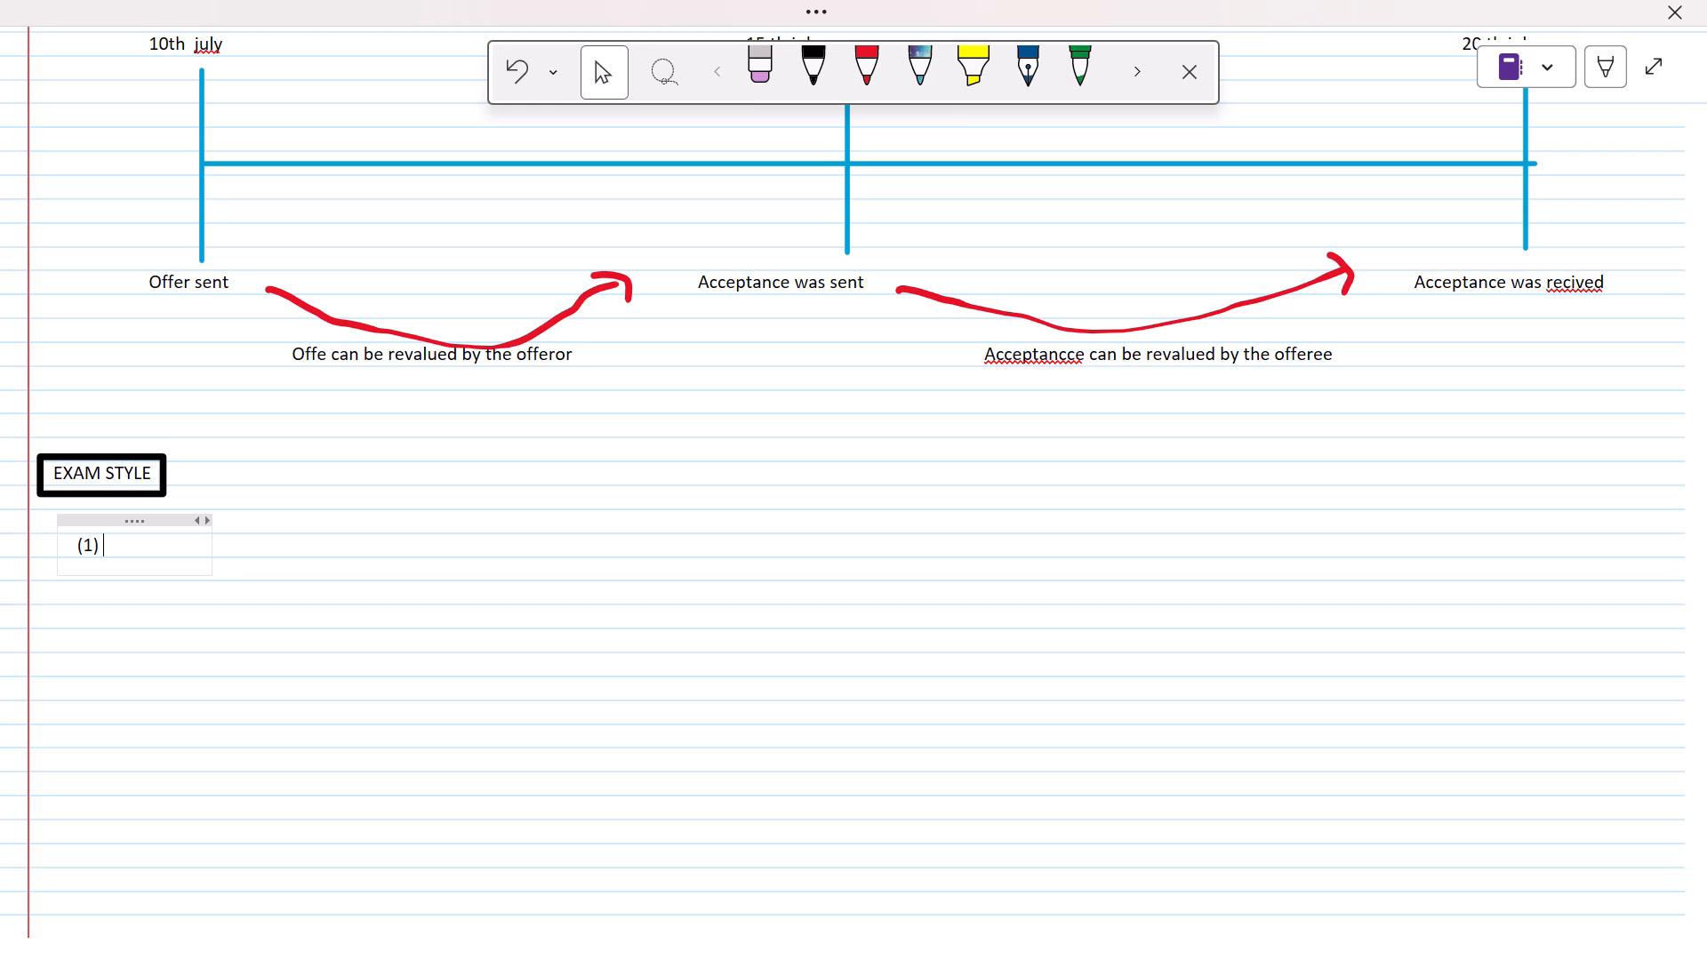
type("revoo")
key("BackSpace")
type("caton")
key("space")
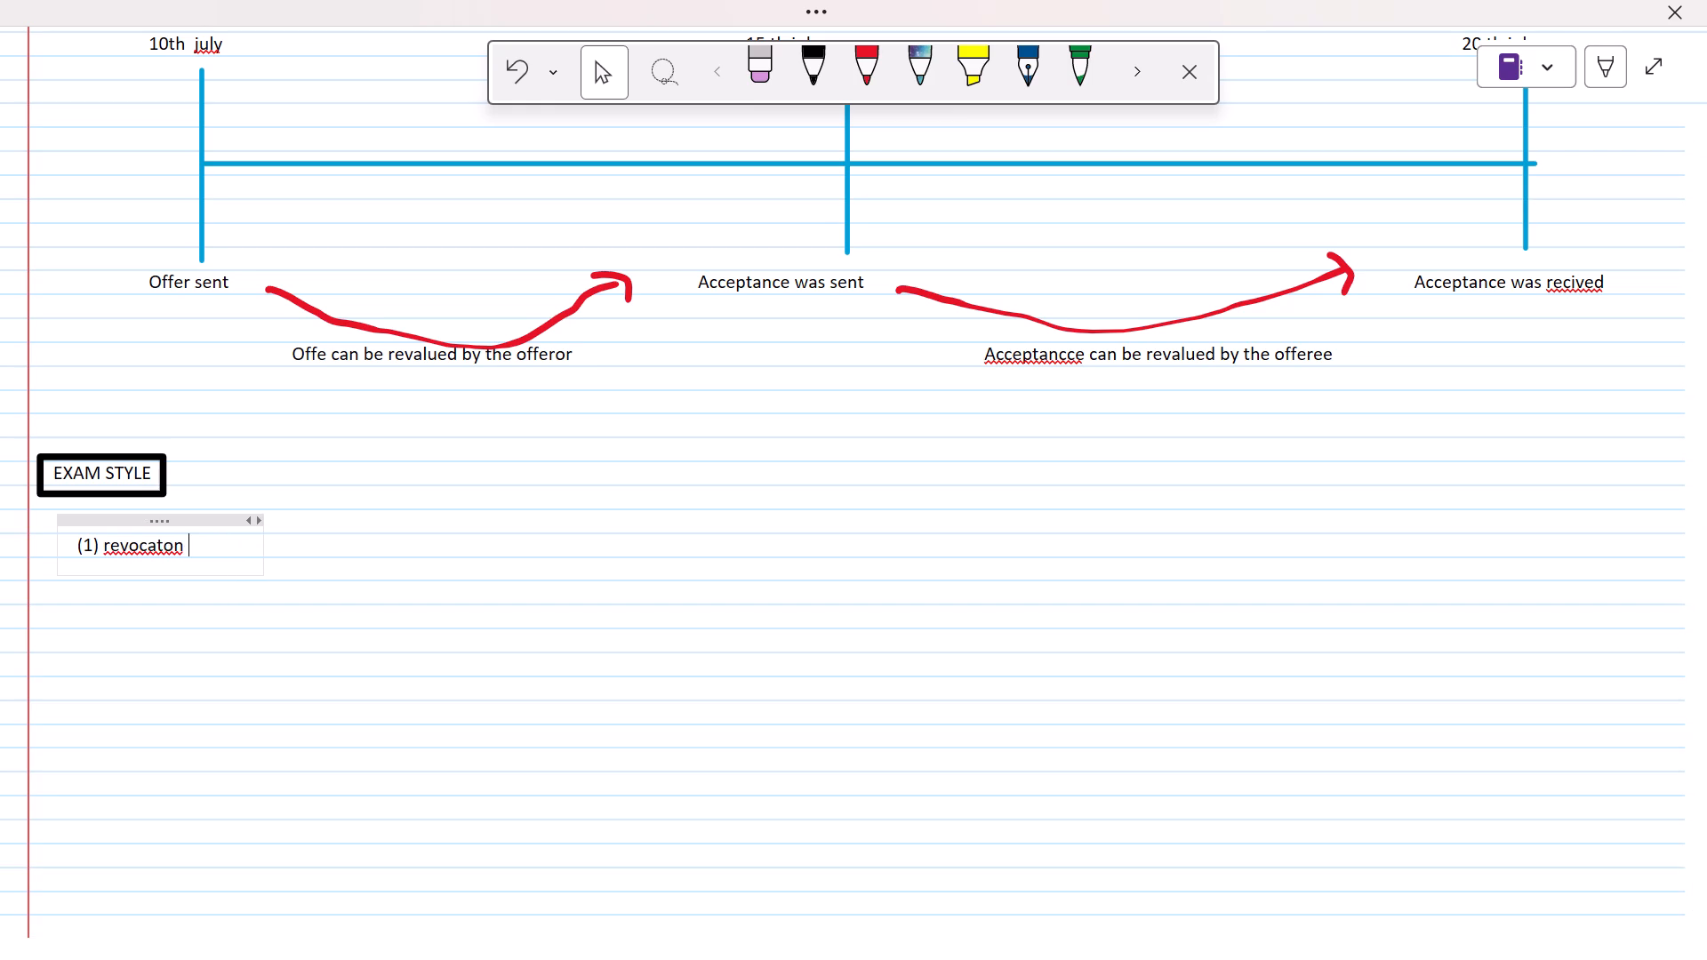
key("BackSpace")
key("BackSpace")
key("BackSpace")
key("o")
key("BackSpace")
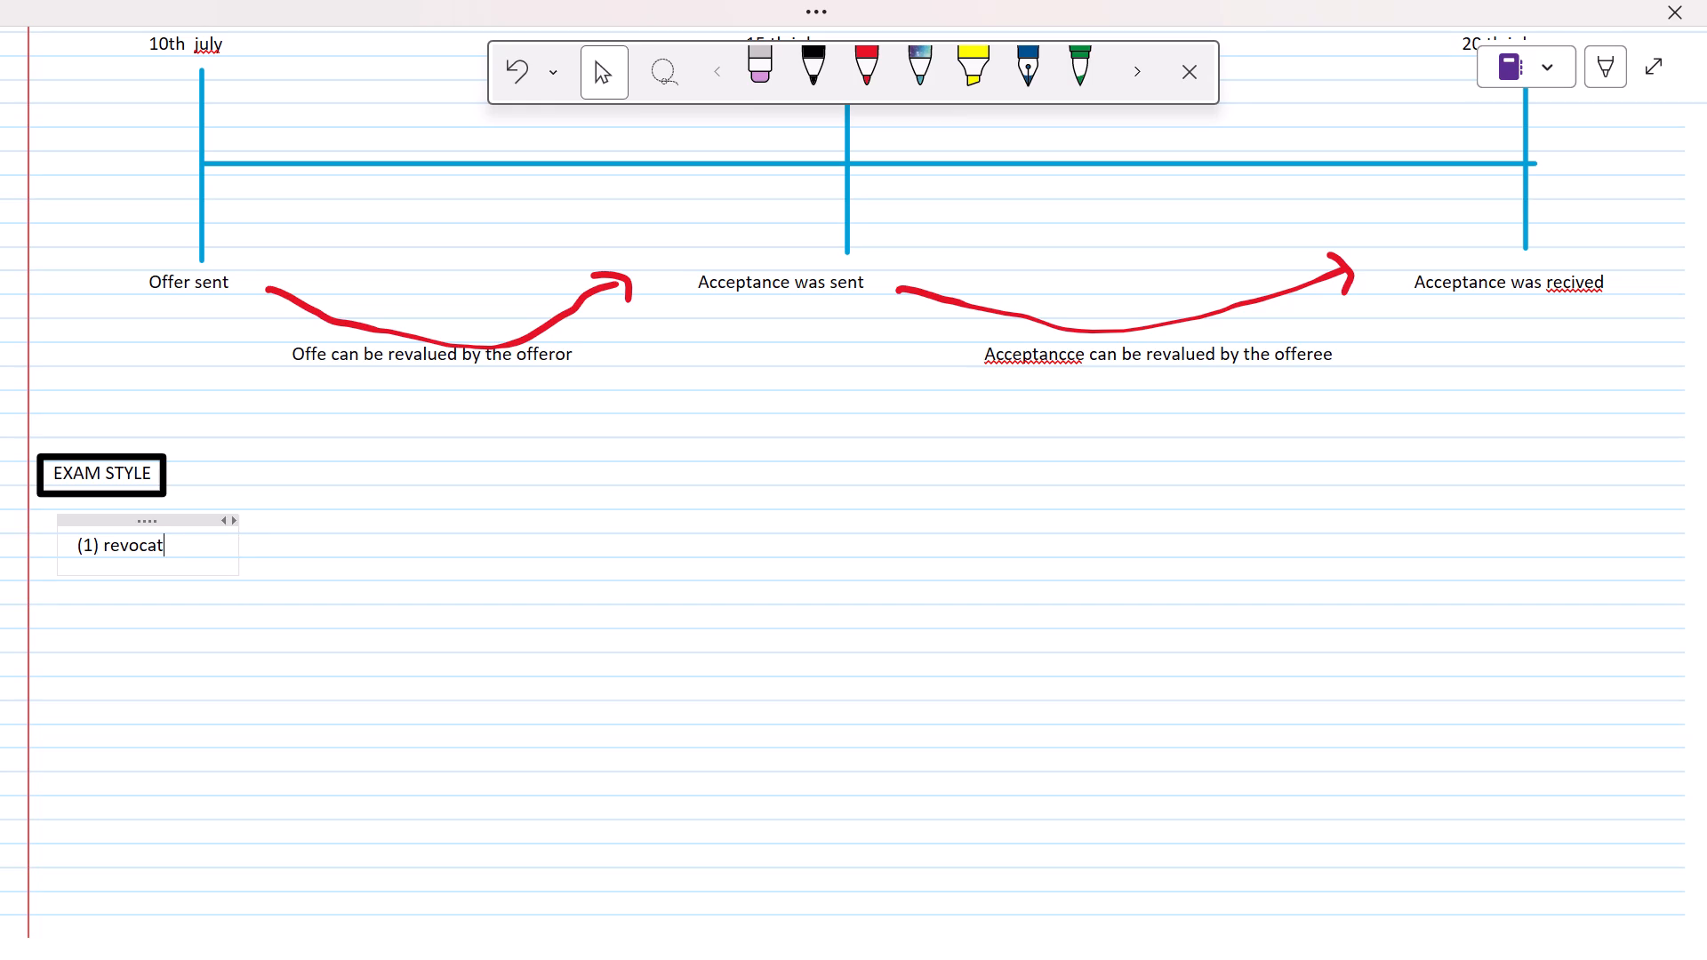
type("ion")
key("space")
type("of")
key("space")
type("offer")
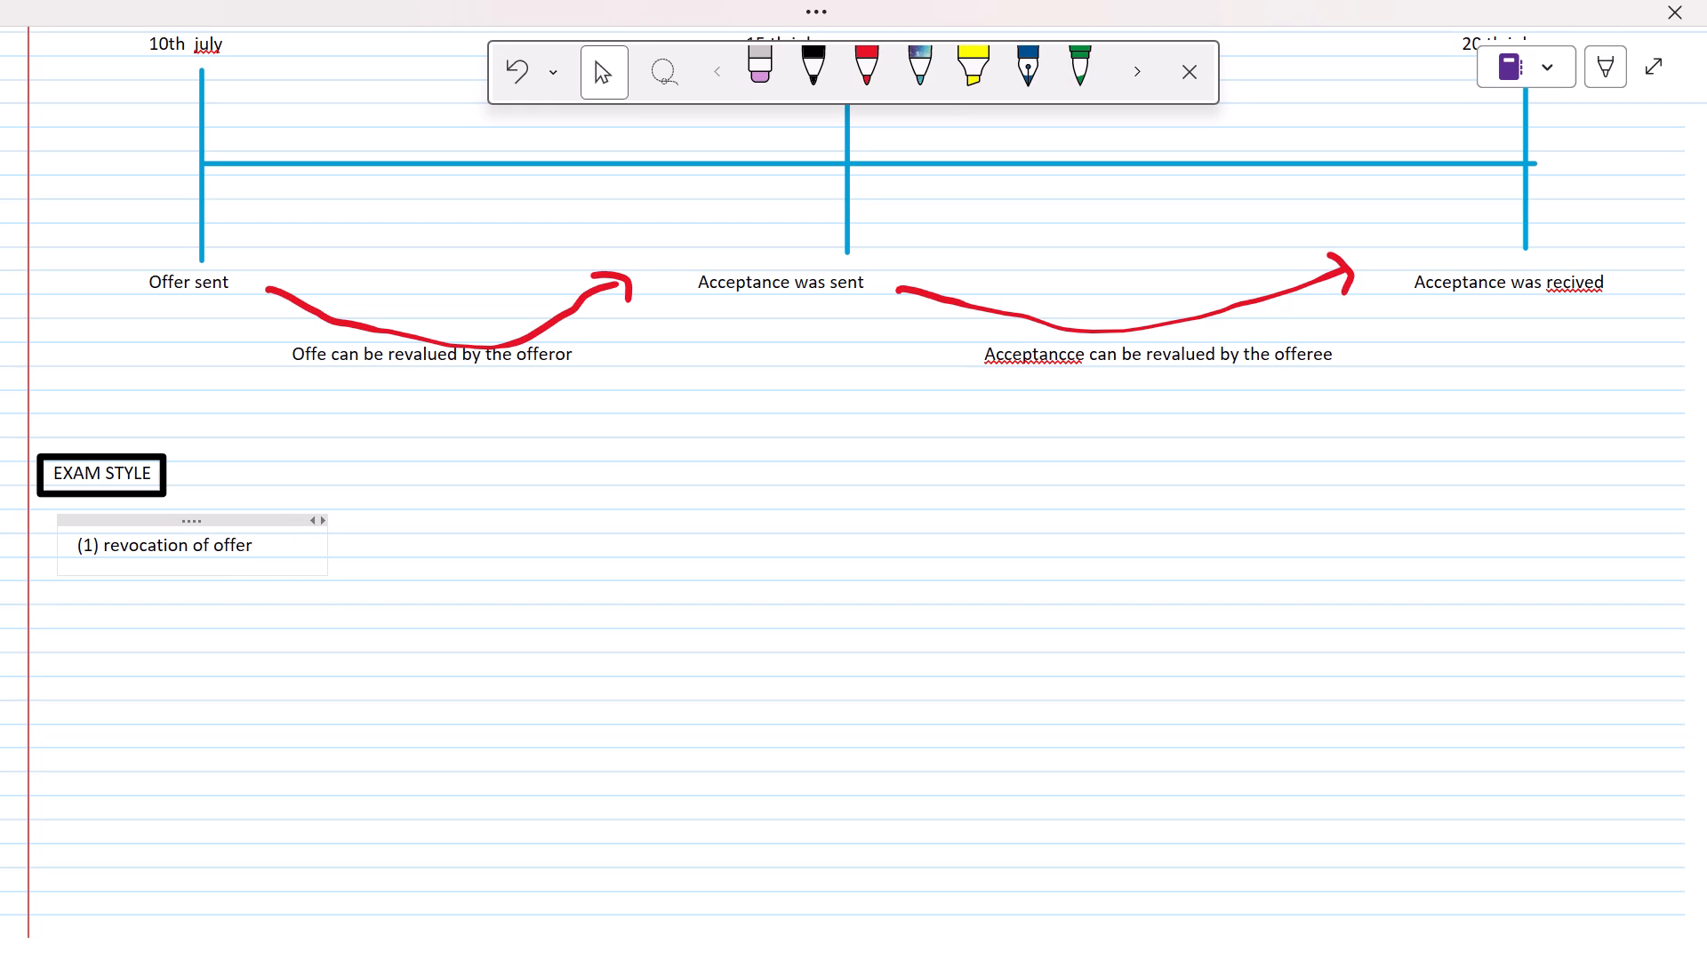
Start an indented line beneath "(1) revocation of offer" reading "communication of offer is".
key("Return")
key("space")
key("space")
key("space")
key("space")
key("space")
key("space")
key("space")
key("BackSpace")
key("BackSpace")
key("space")
type("communication of offer is")
key("space")
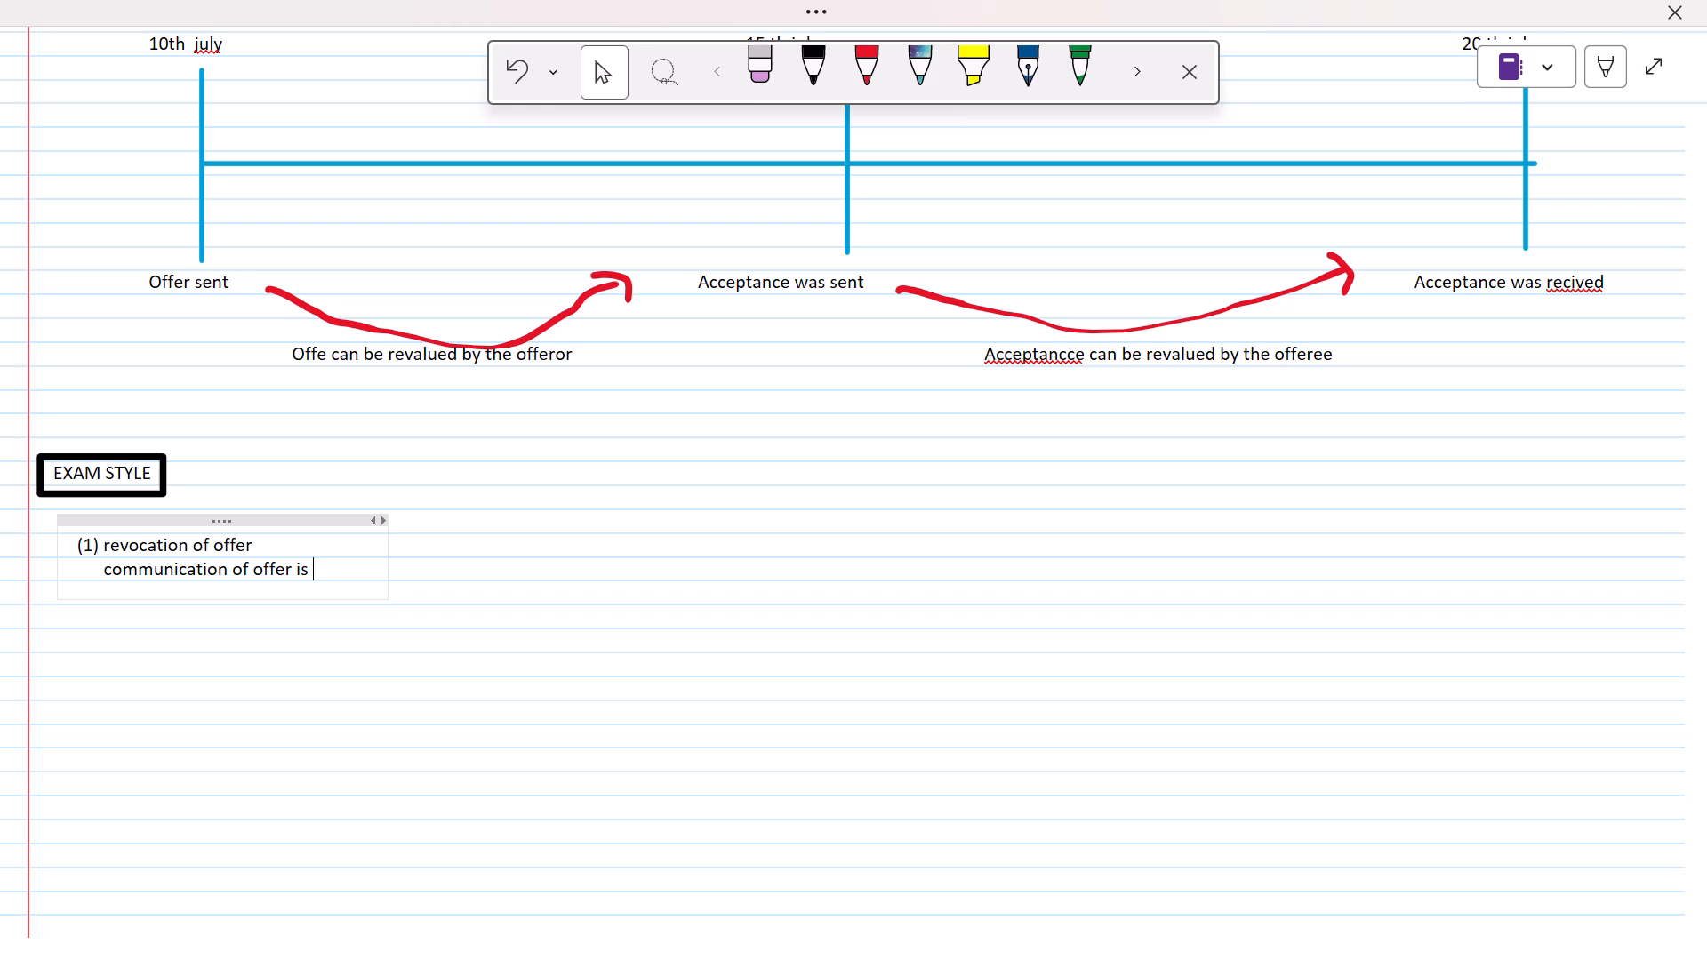
Replace "offer" with "acceptance" in the indented line beginning "communication of".
key("Left")
key("Left")
key("Left")
key("BackSpace")
key("BackSpace")
key("BackSpace")
key("BackSpace")
key("BackSpace")
key("BackSpace")
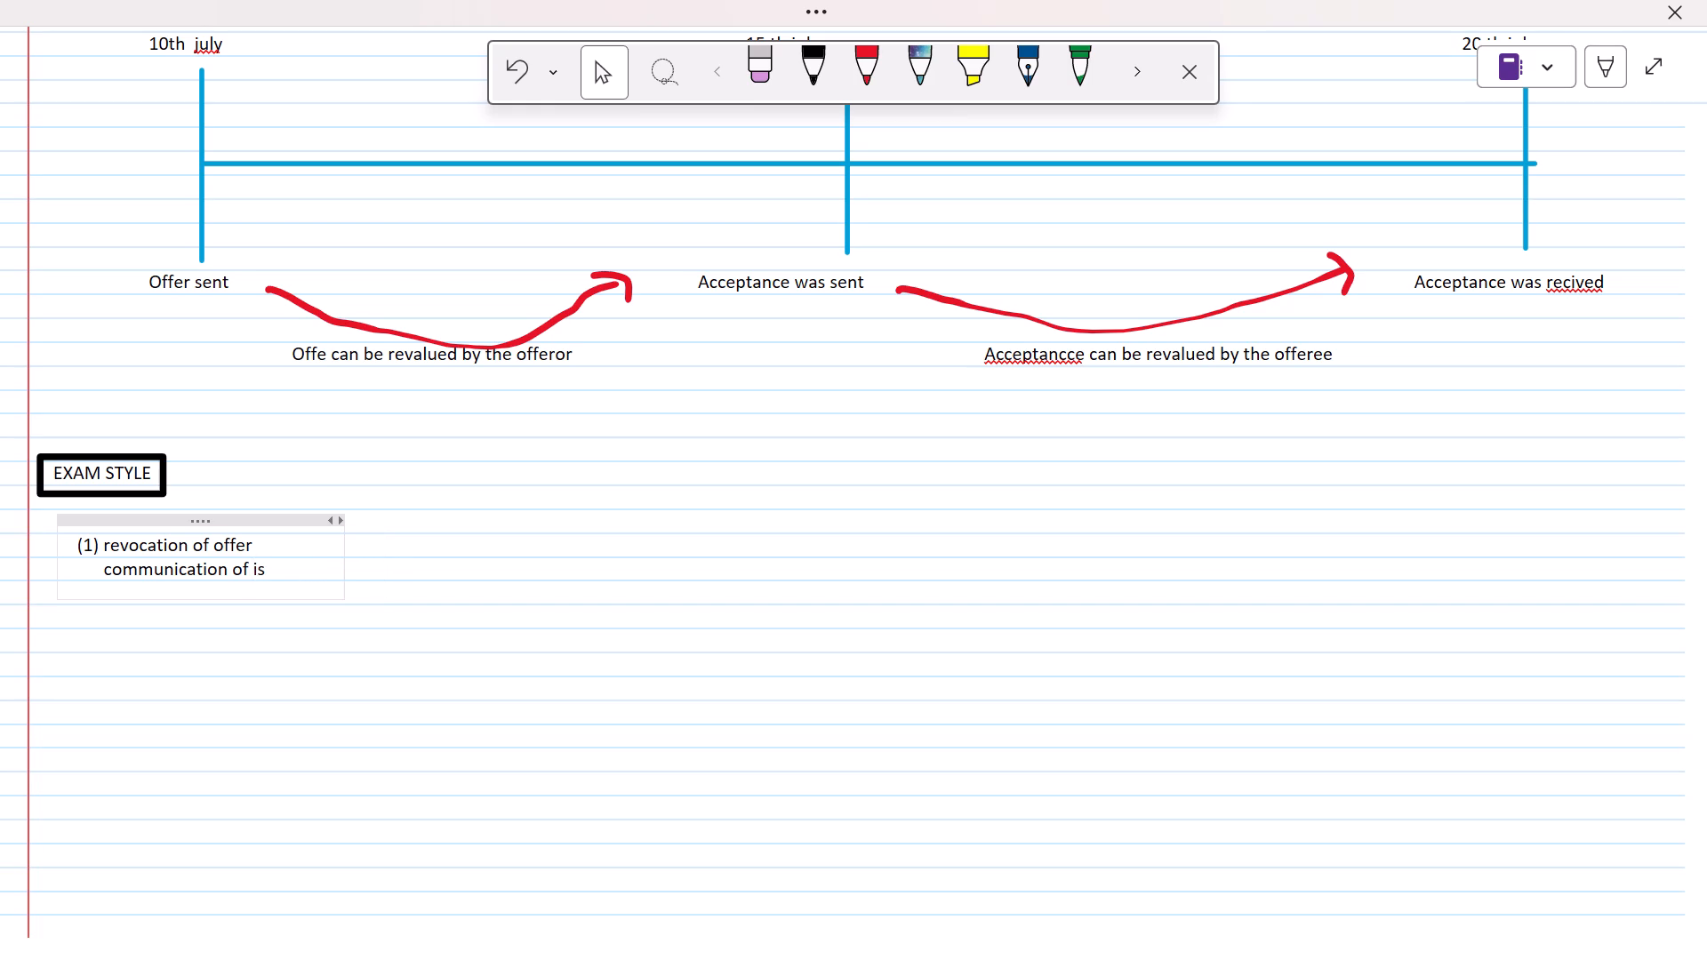
type("acceptance")
key("space")
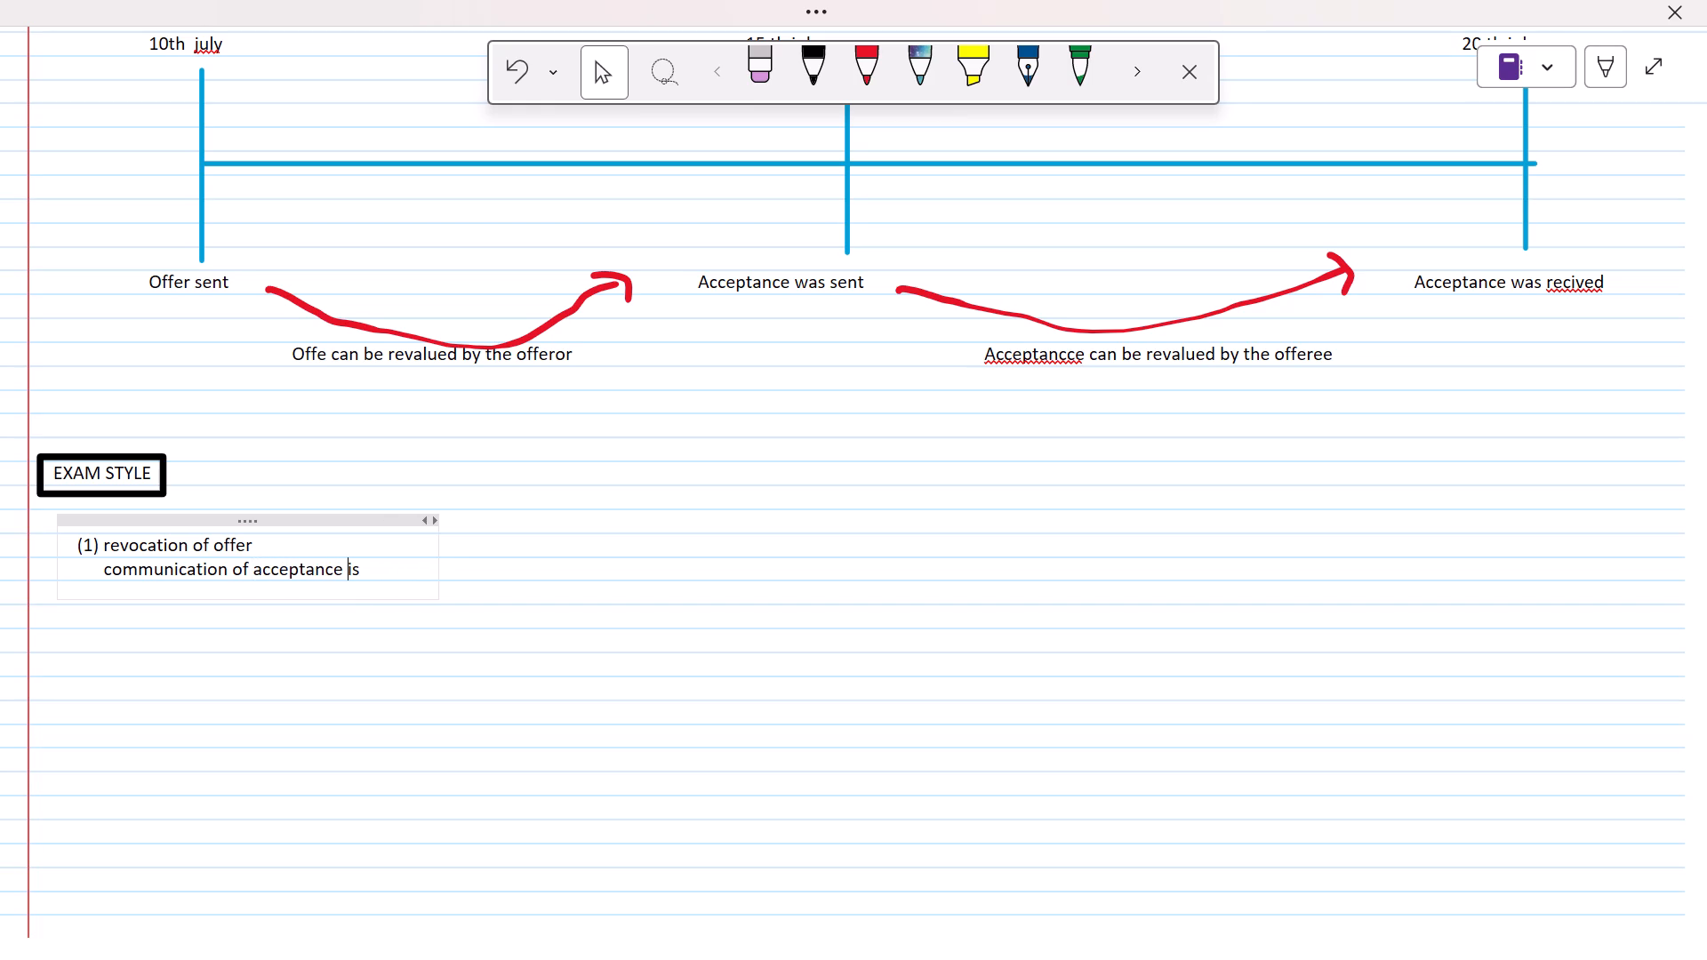
Extend the indented line with "is completed against the offeror.", fixing the spelling of "against".
key("Right")
key("Right")
key("space")
type("is completed")
key("space")
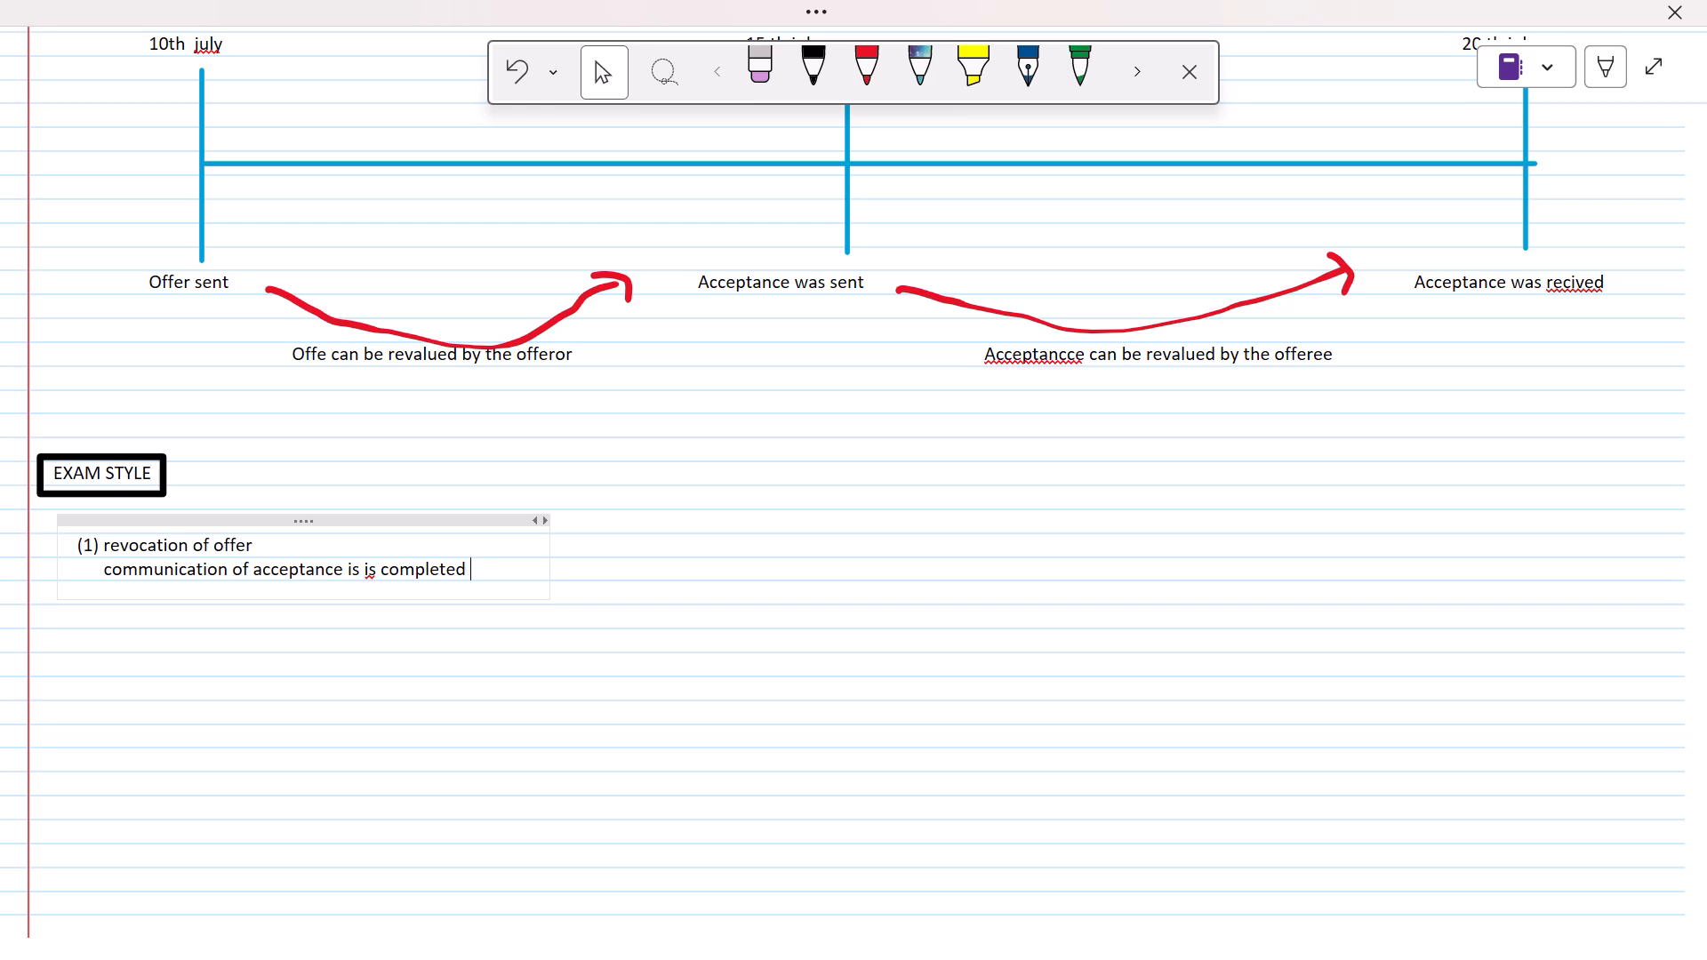
key("a")
type("gainsat")
key("space")
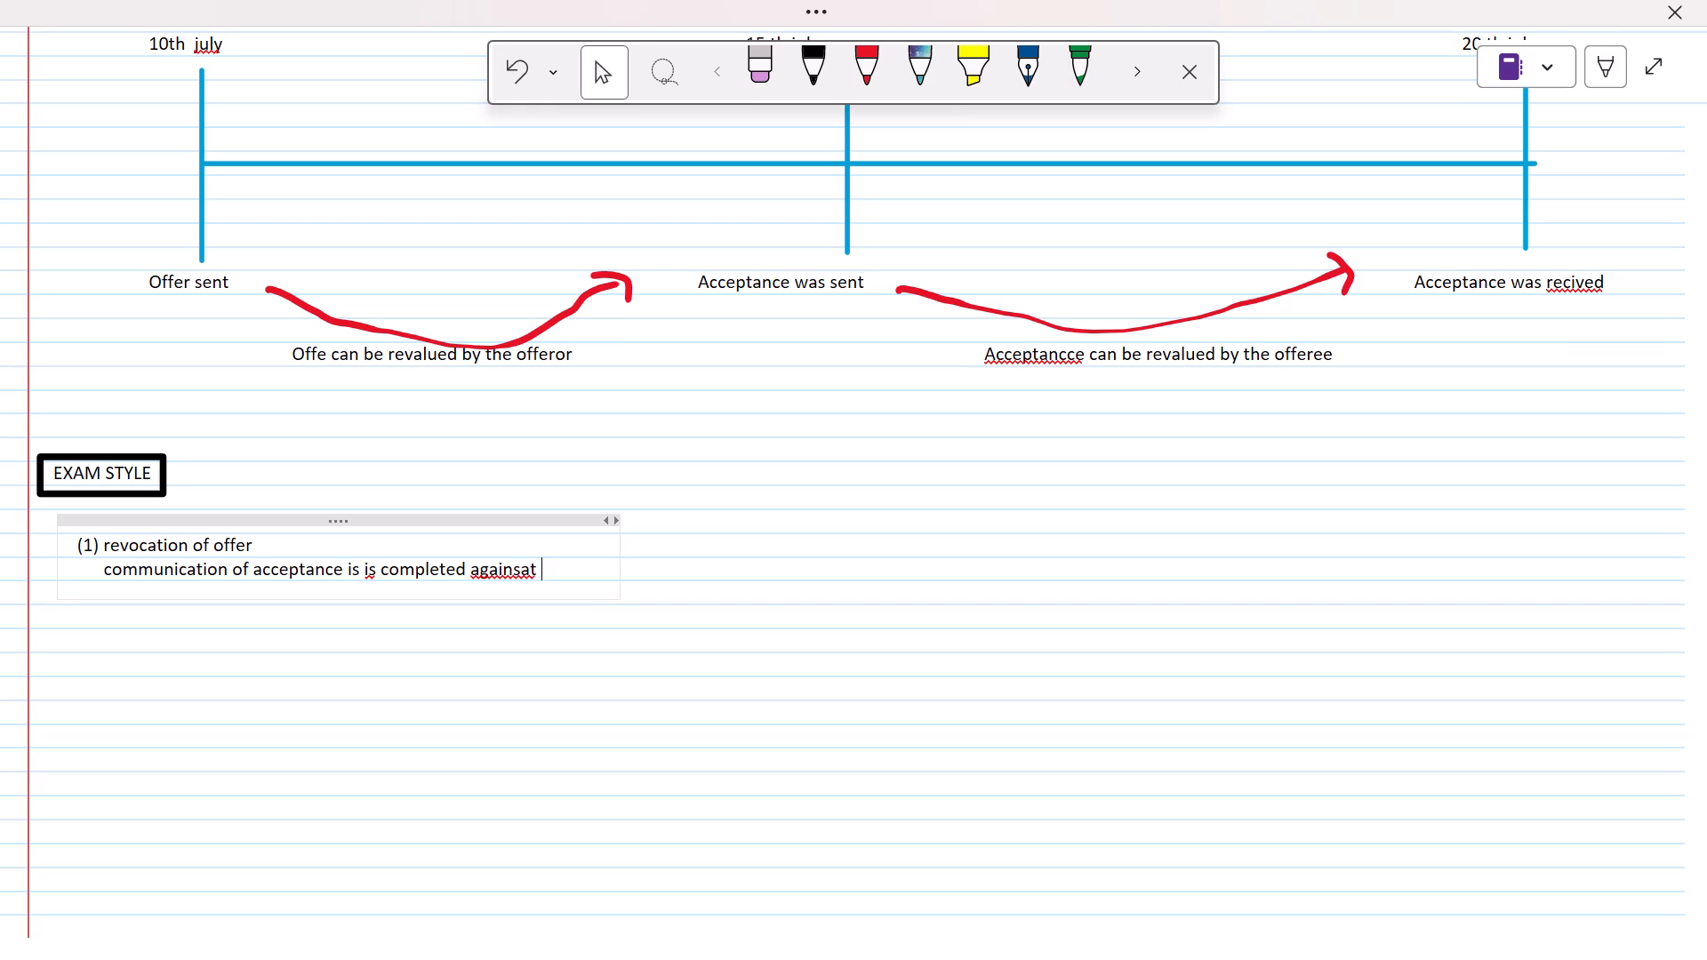
key("Left")
key("Left")
key("BackSpace")
key("Right")
key("Right")
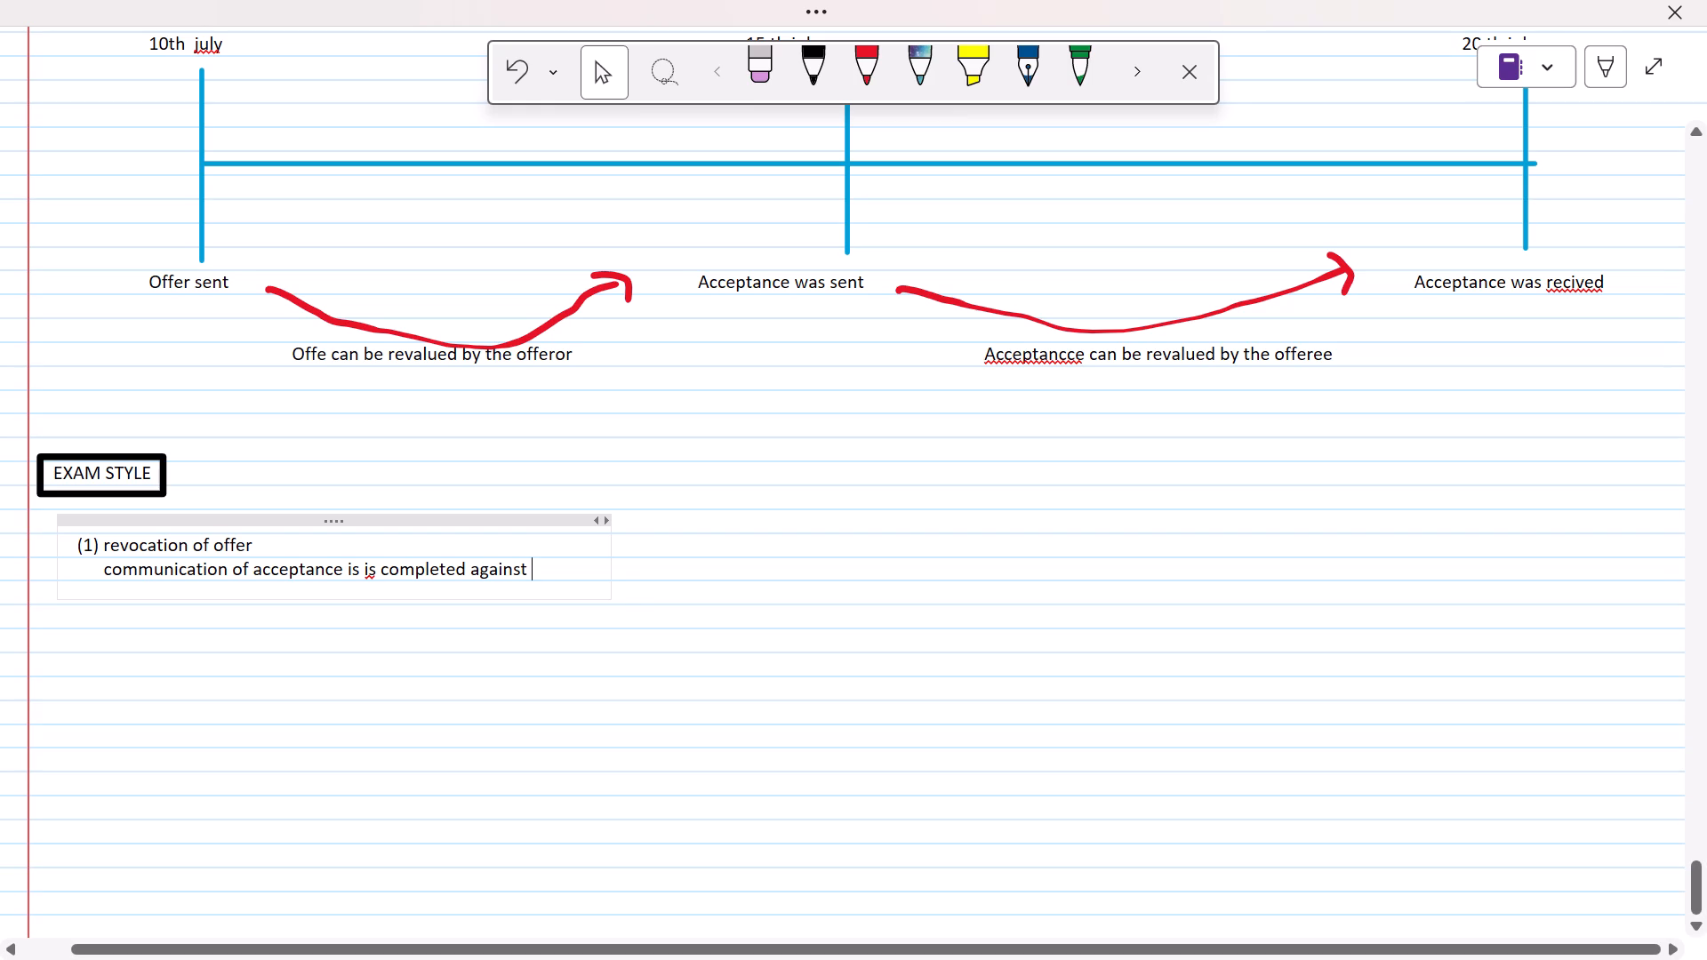
type("the offero")
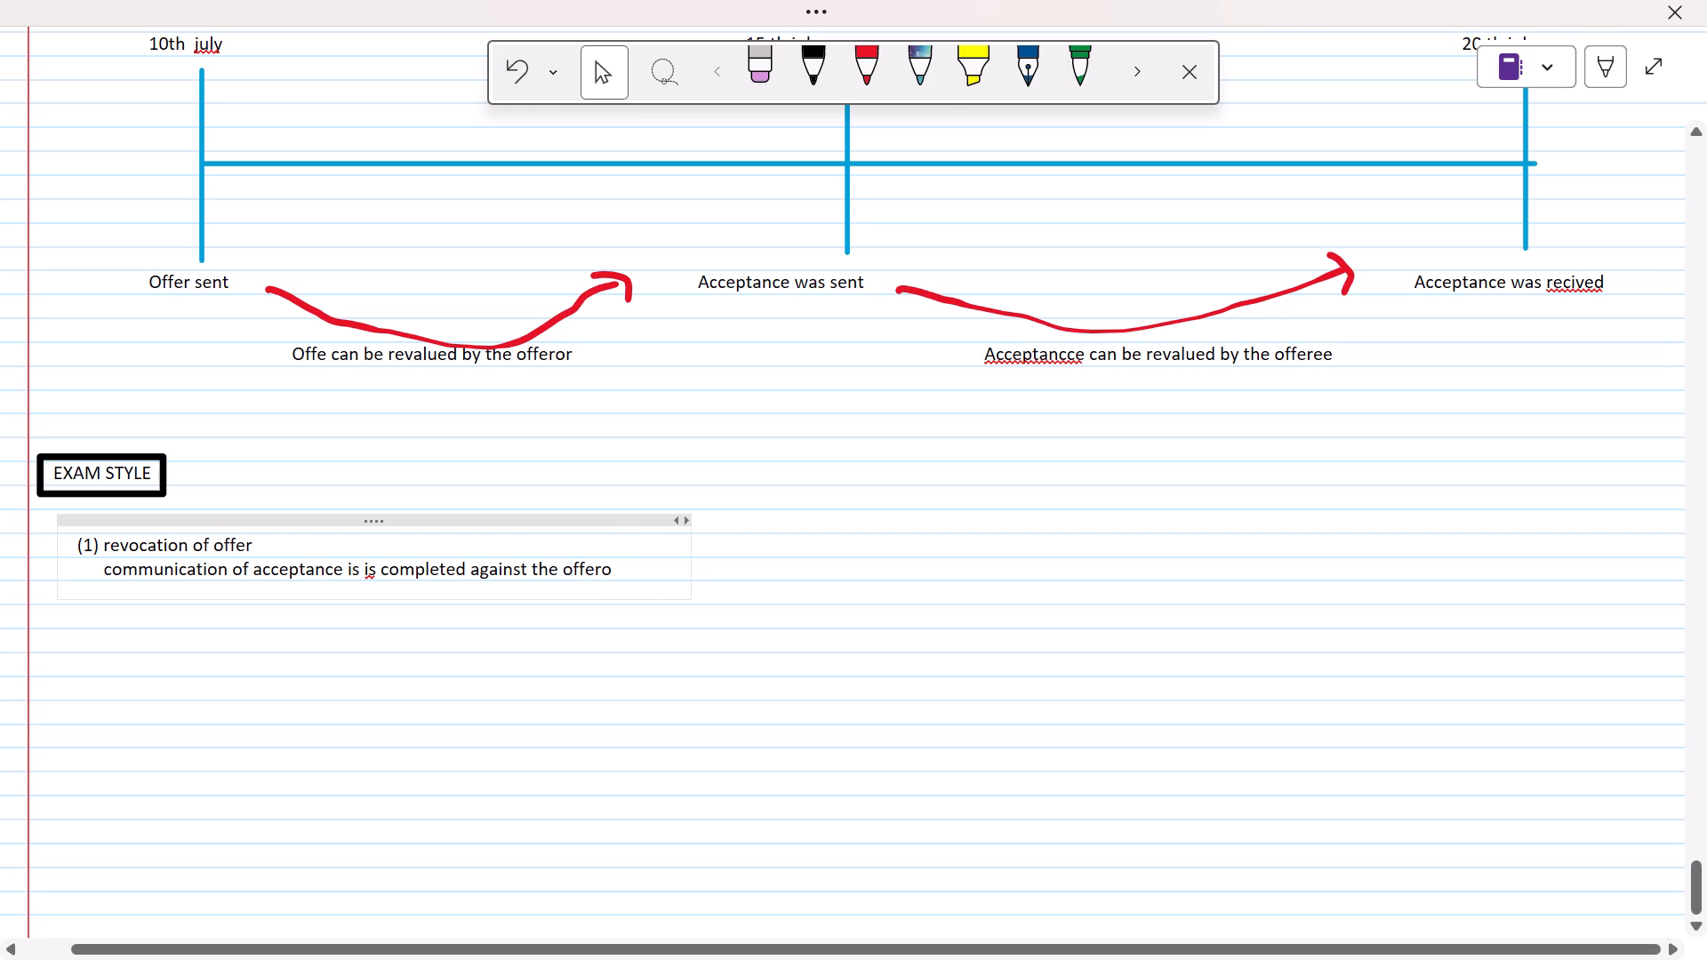
type("r")
key("space")
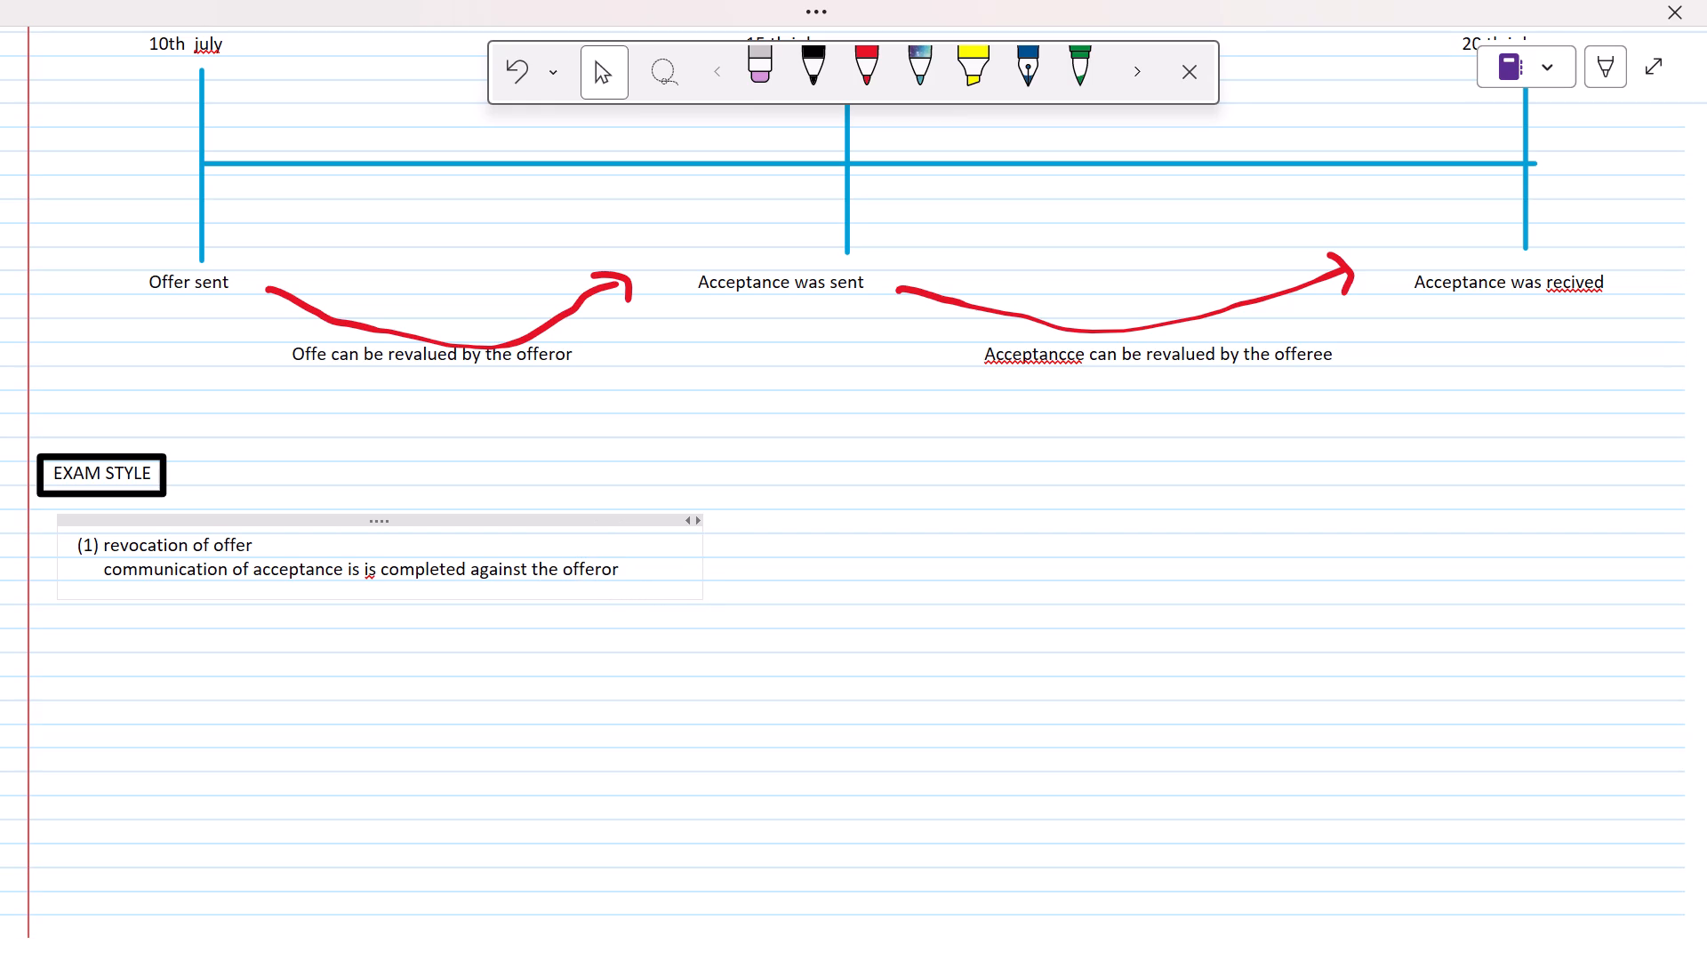
key("BackSpace")
type(".")
key("space")
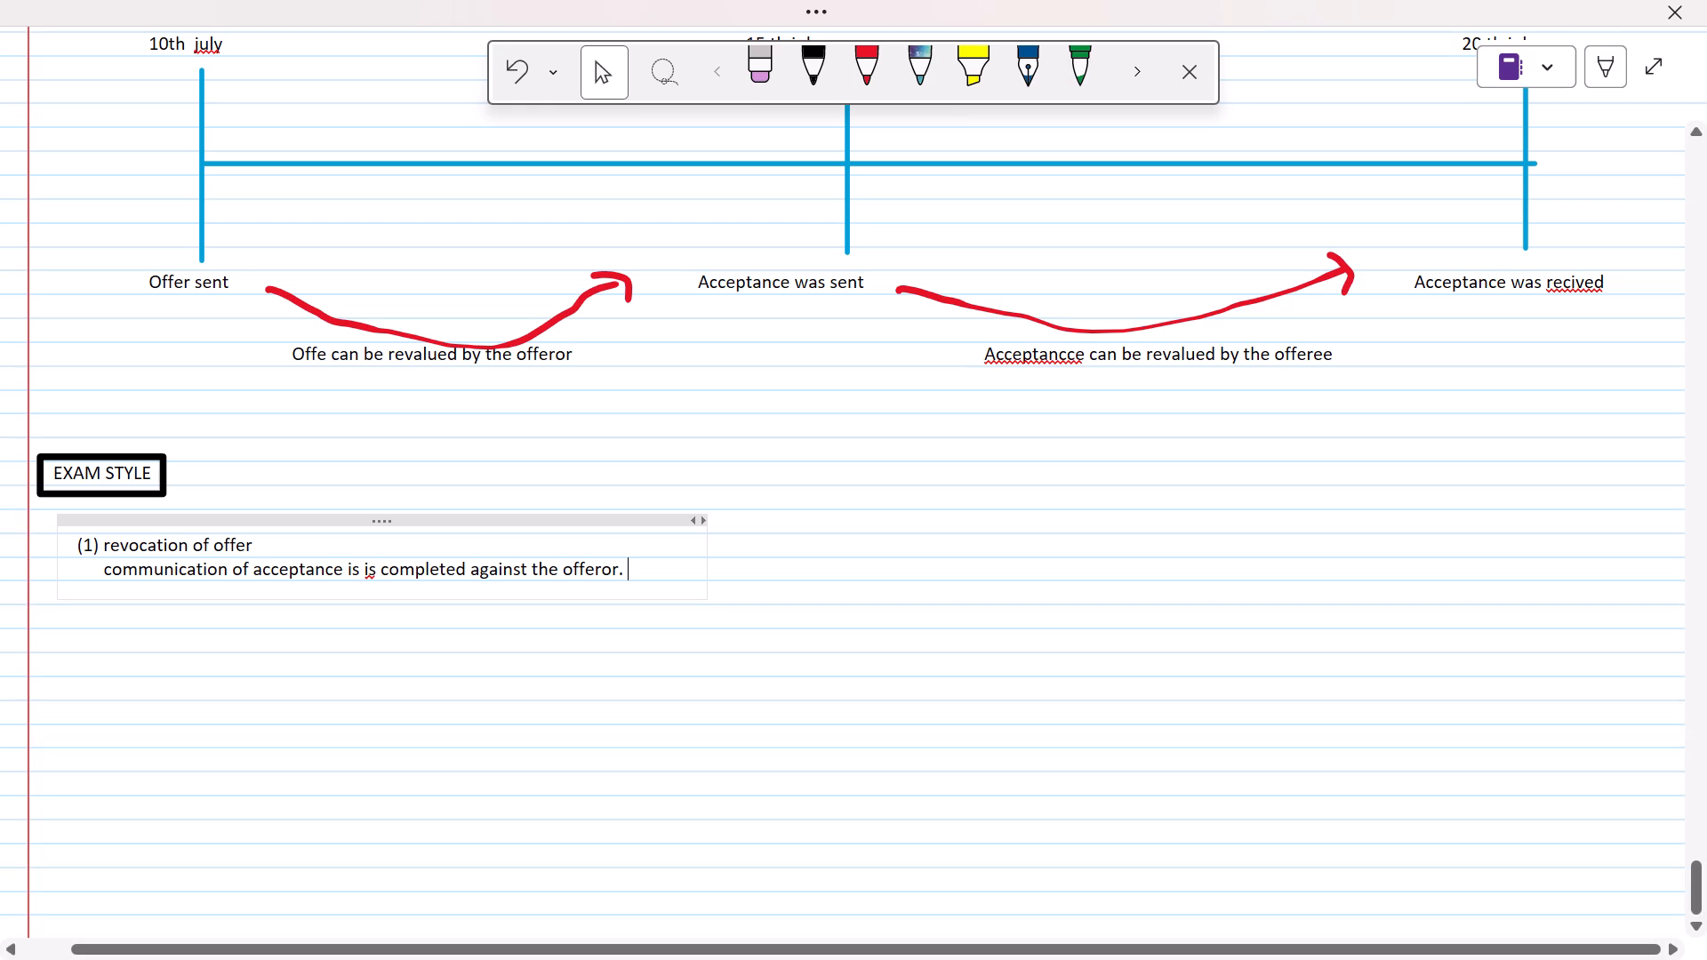
Begin the second sentence on the same line with "When the offer is put into transmisssion".
type("when the offe")
key("space")
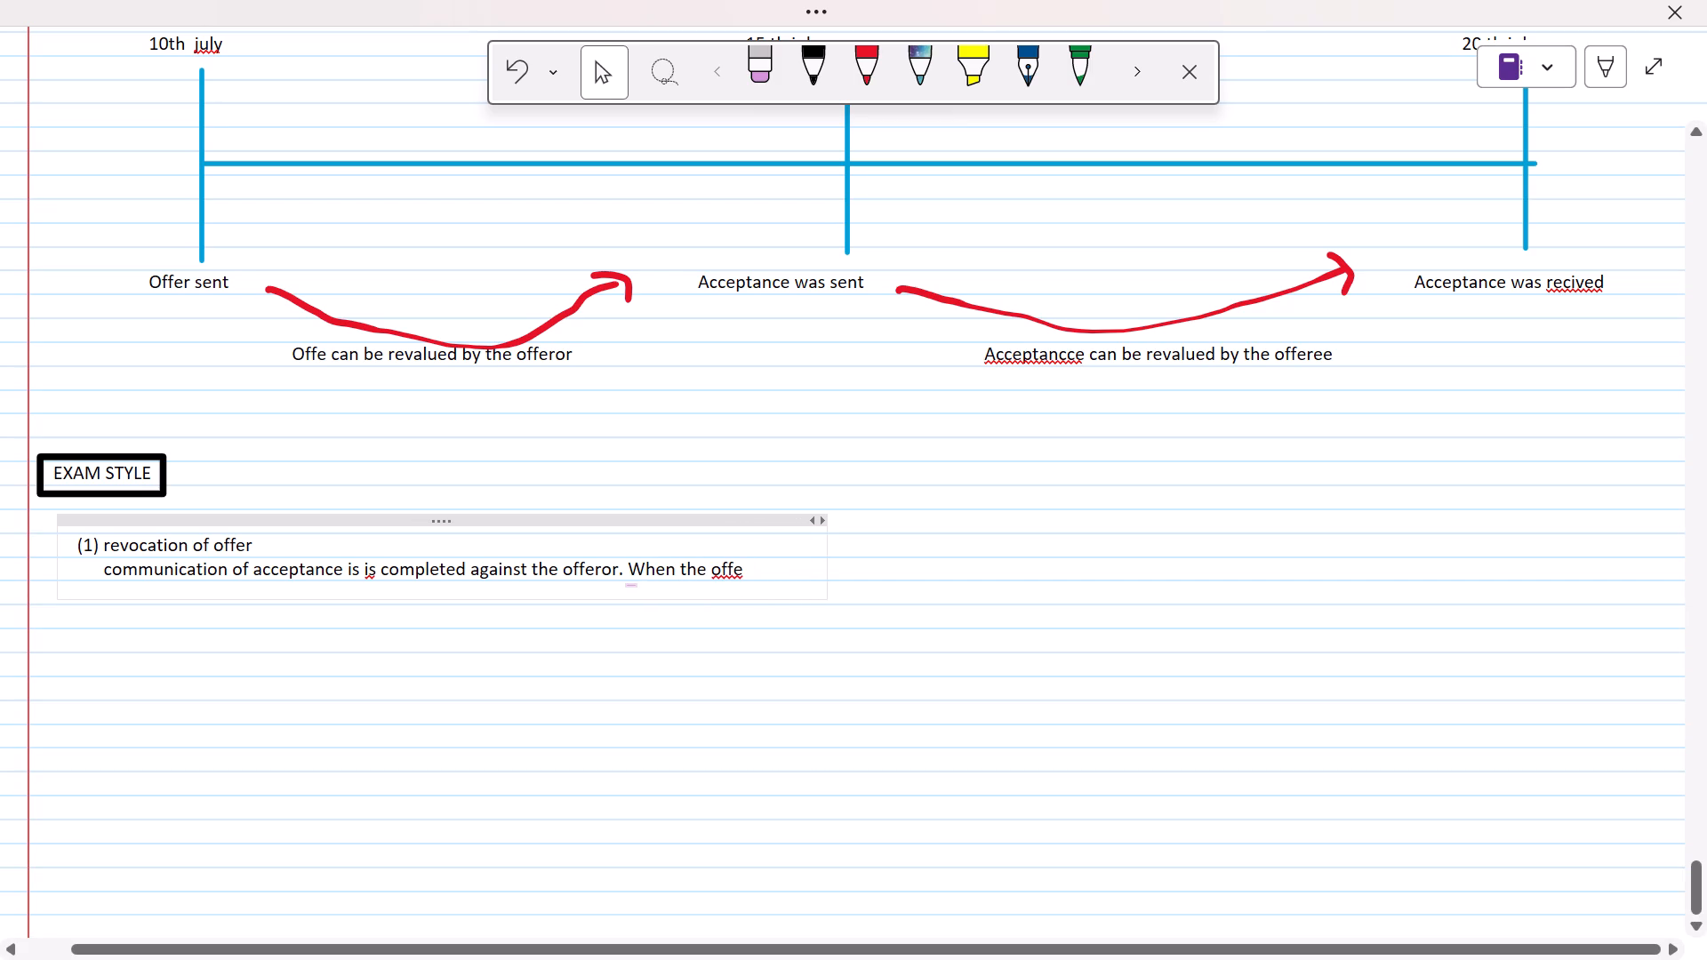
key("BackSpace")
type("r id")
key("BackSpace")
type("s")
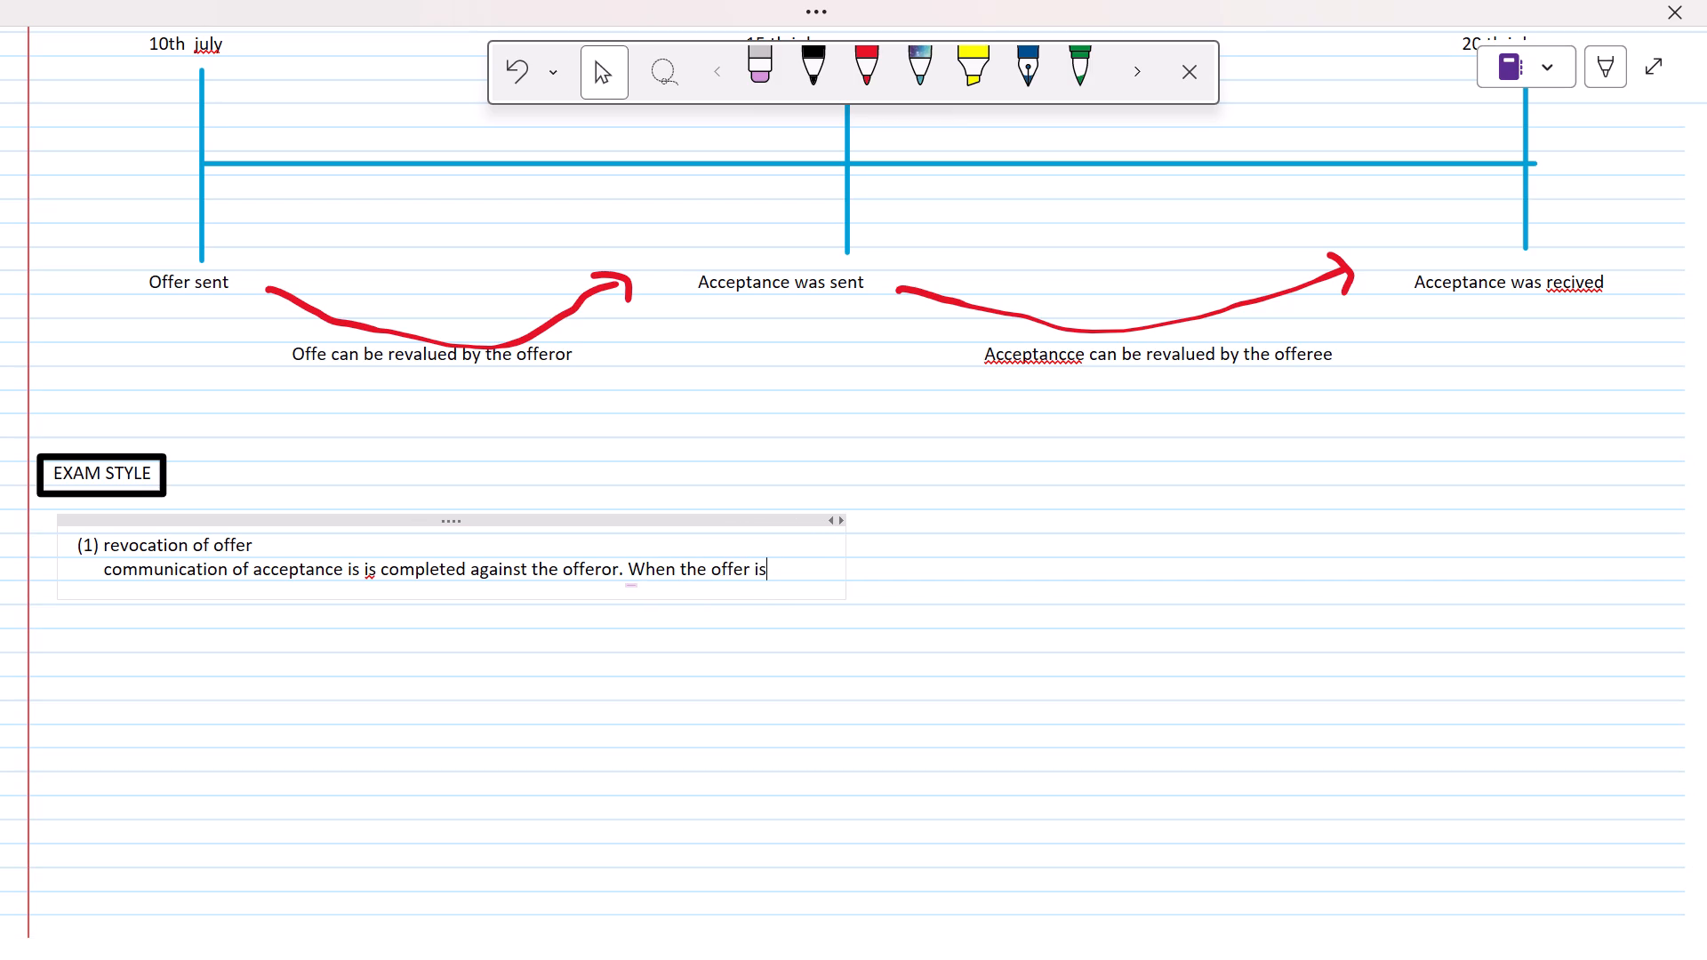
key("space")
type("put into trans")
key("m")
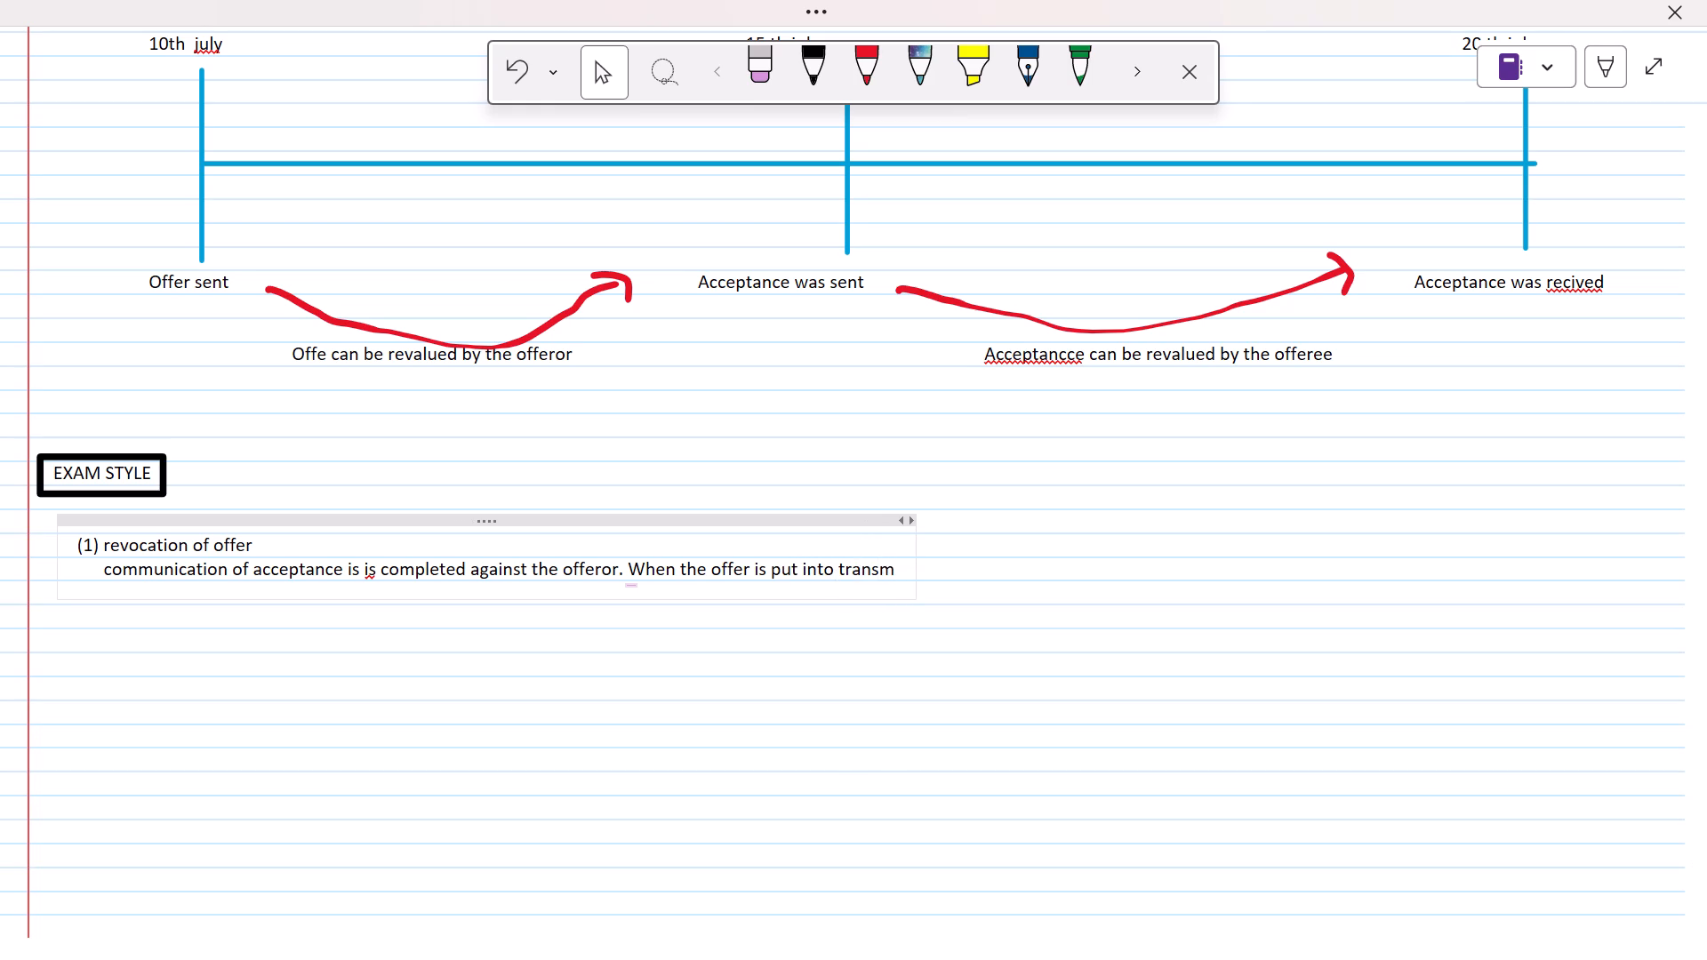
type("isssi")
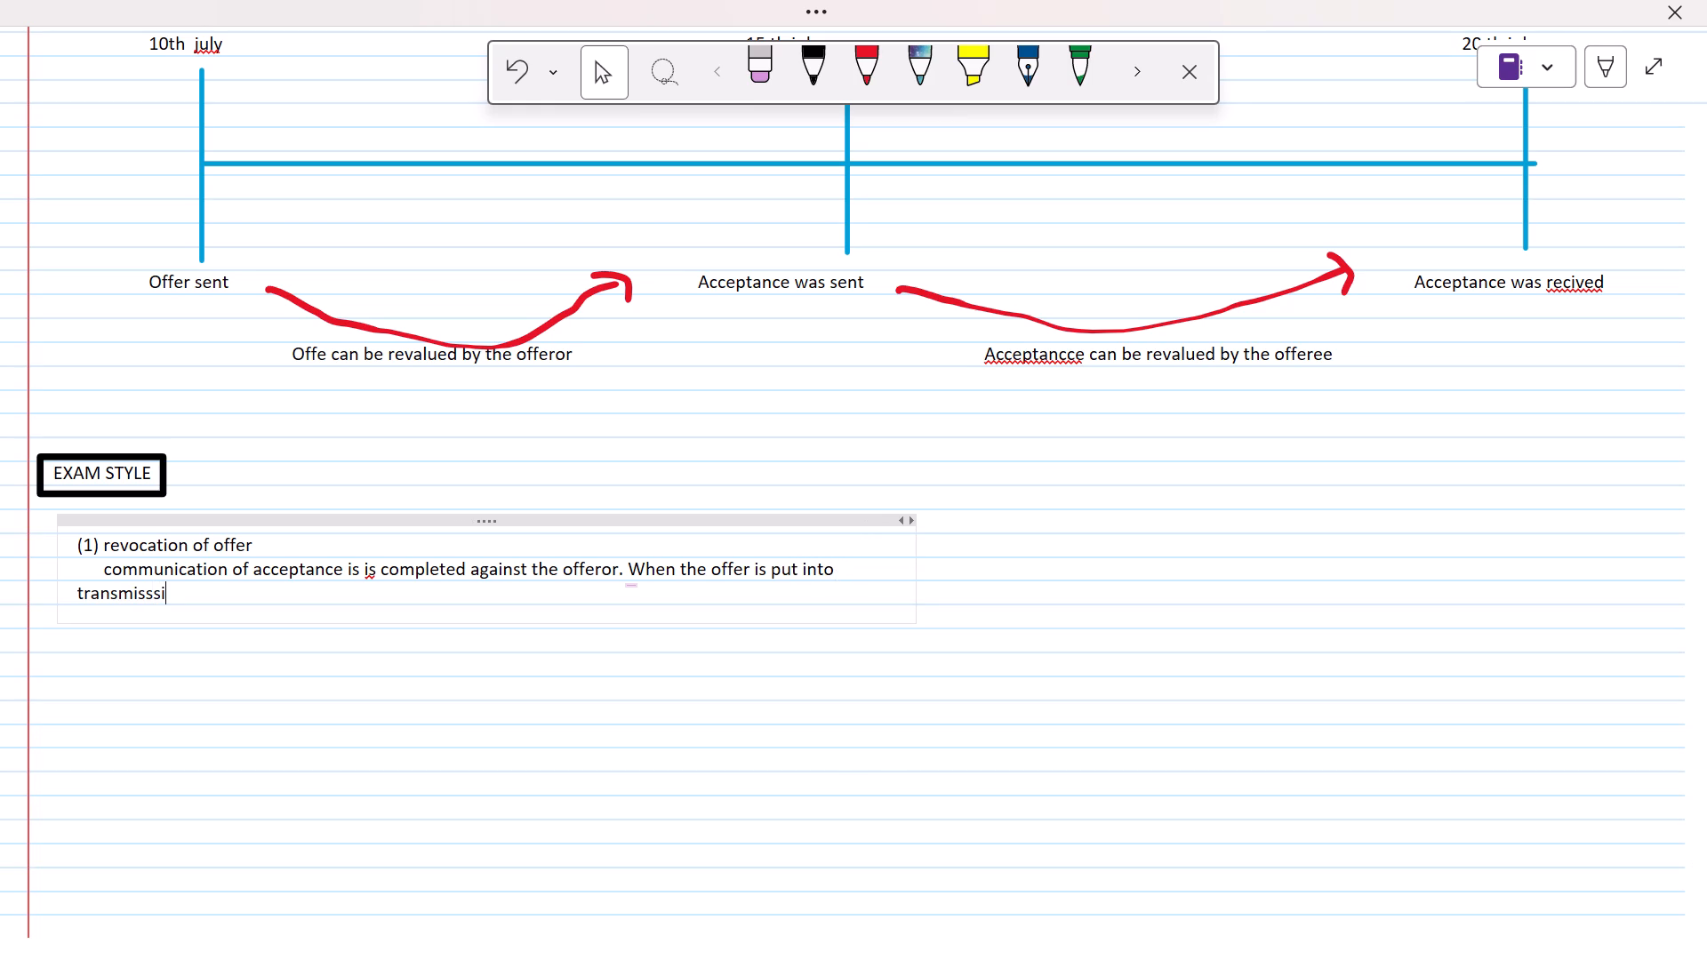
type("om")
key("BackSpace")
key("n")
Continue the second sentence with "beyond control of acceptor".
key("space")
type("beyou")
key("BackSpace")
type("nd")
key("space")
type("control of")
key("space")
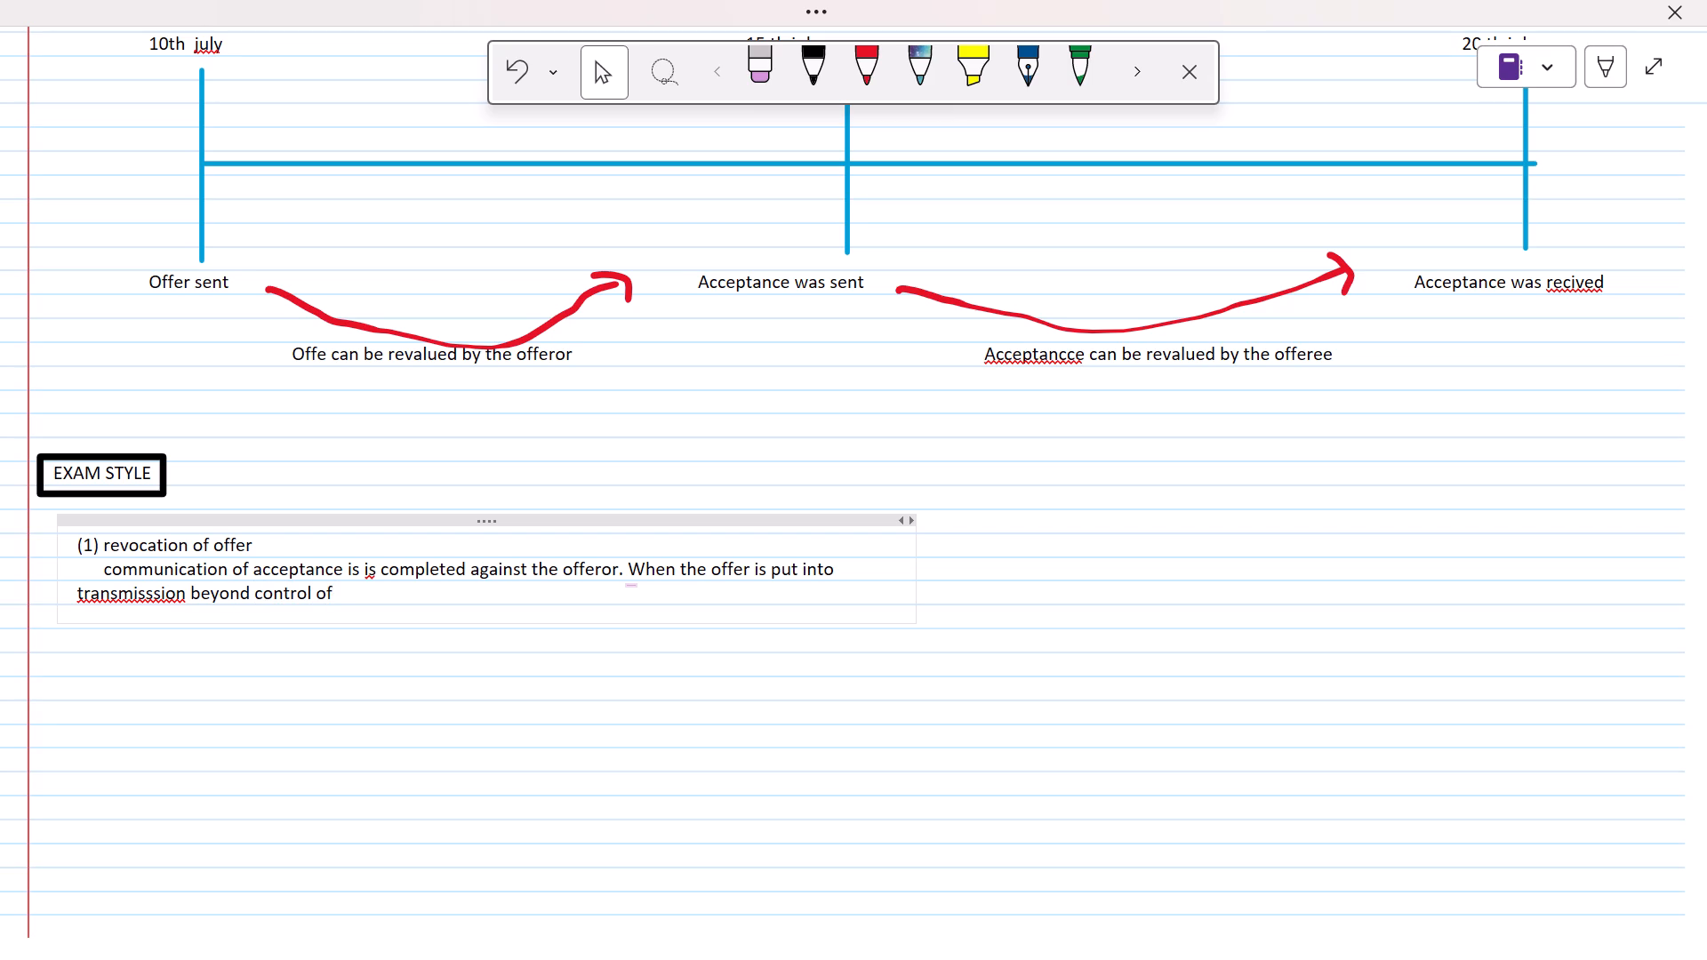
type("acceptor")
key("space")
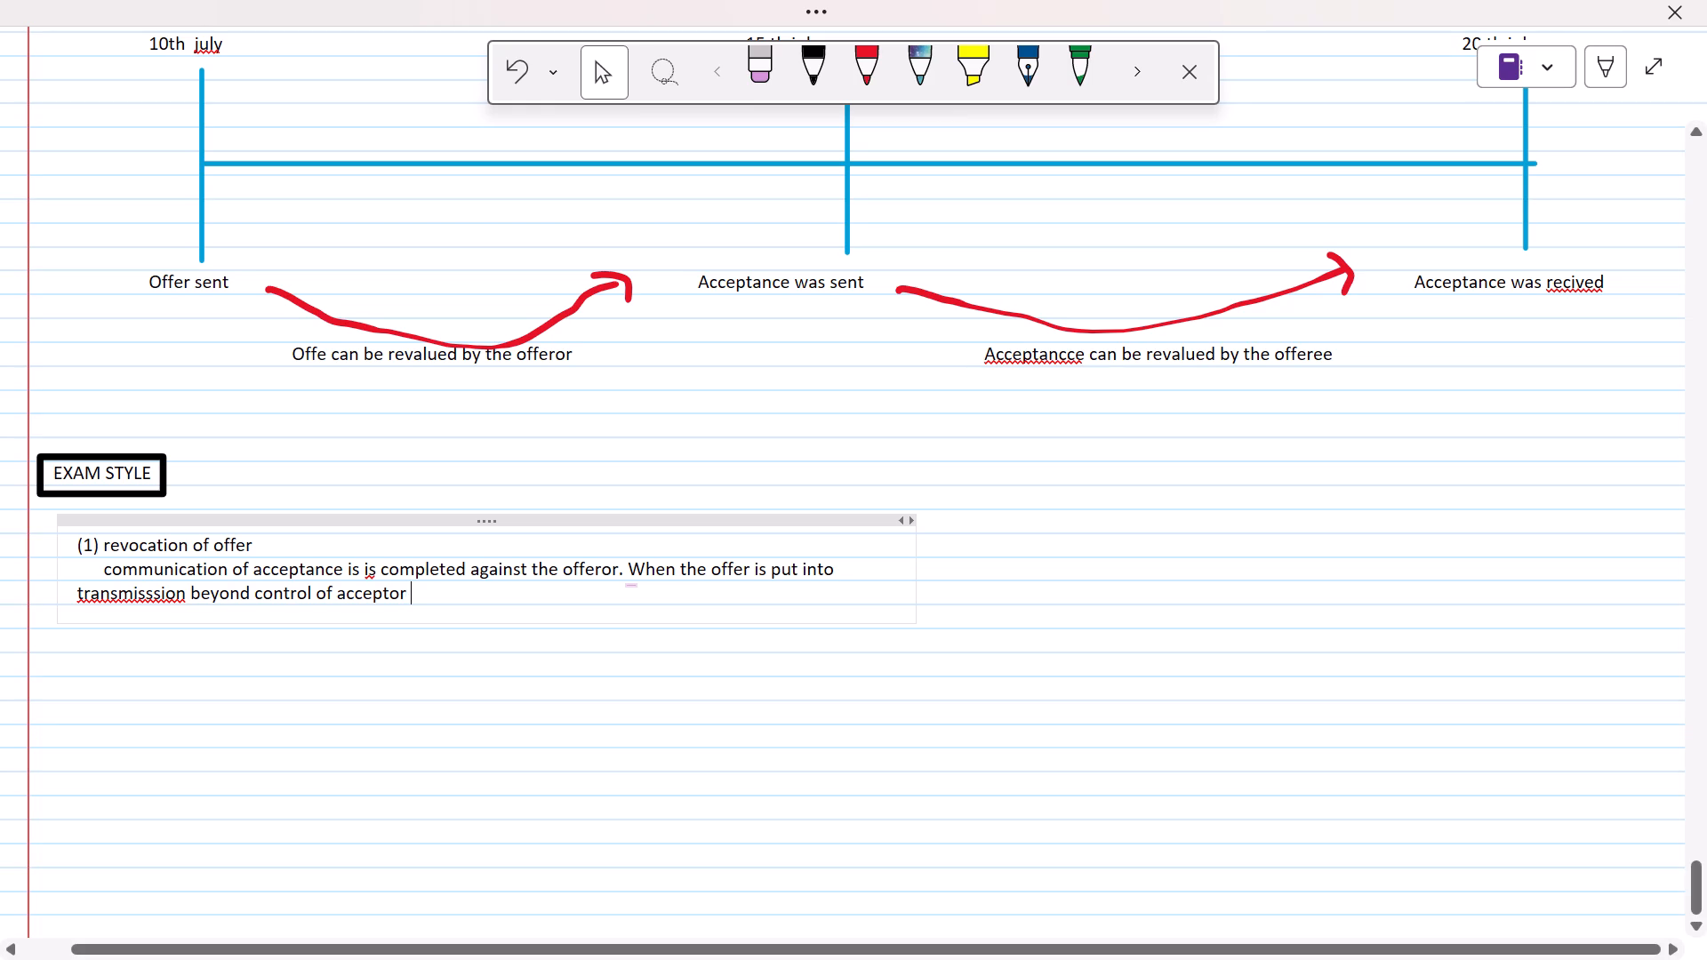
Widen the revocation of offer text container so its explanation fits on a single line.
left_click_drag(910, 516, 1206, 528)
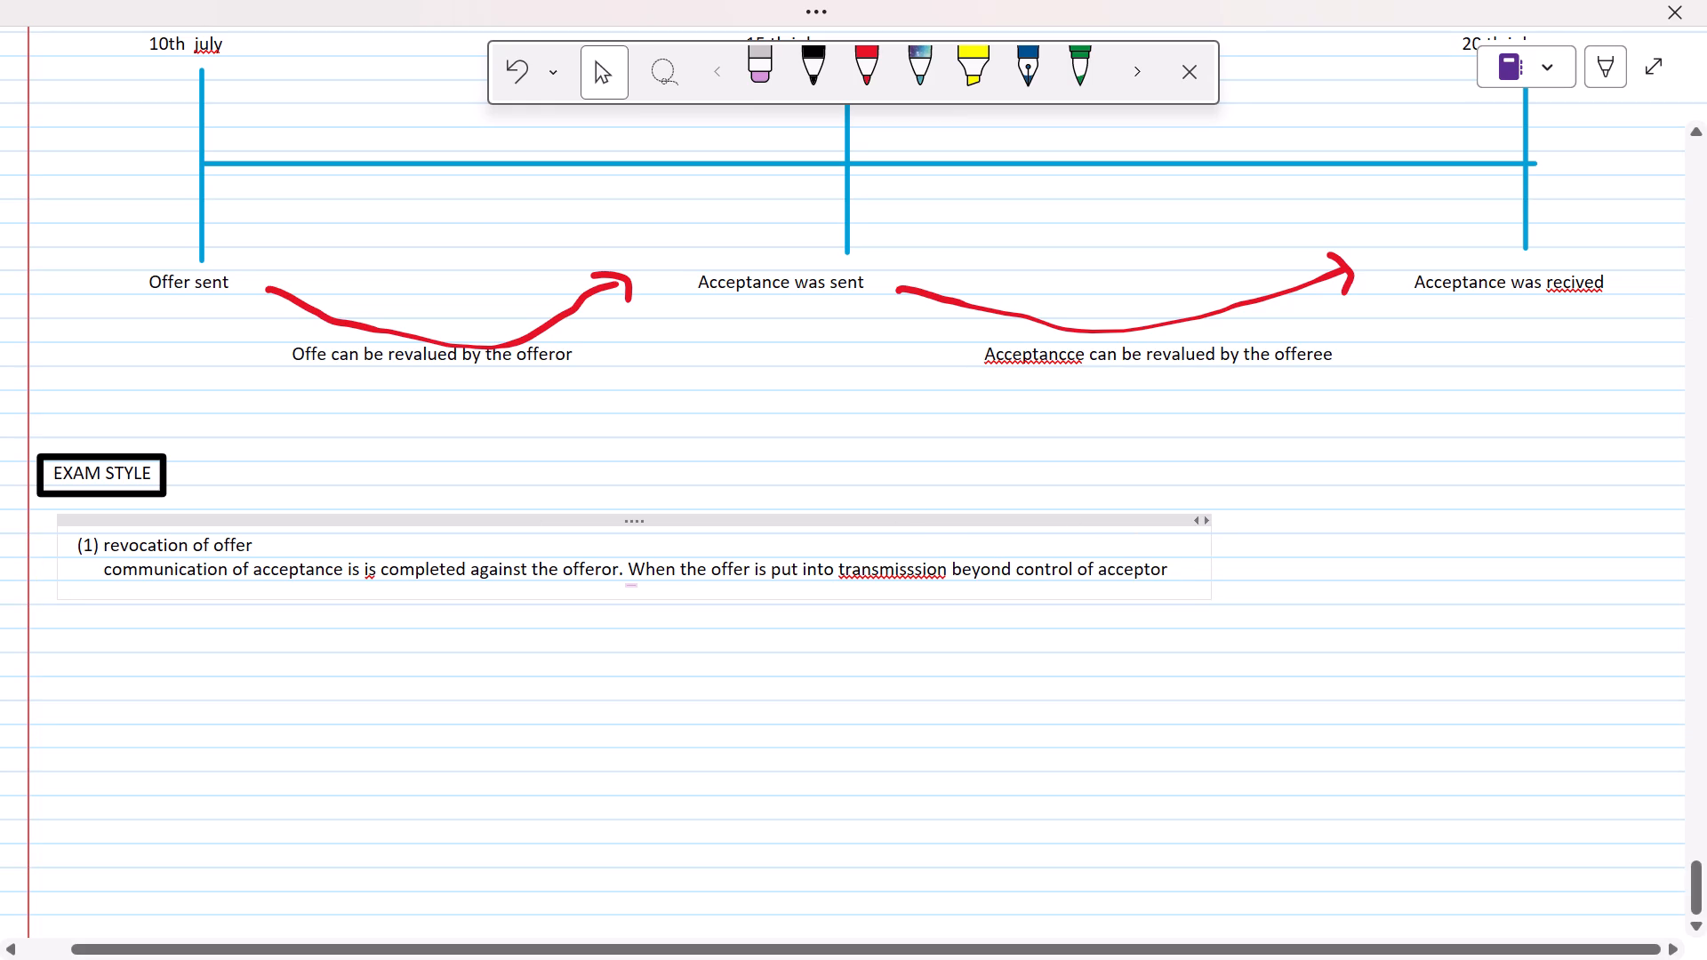
Correct the misspelled word after "put into" so that it reads "transmission".
left_click(914, 572)
key("BackSpace")
left_click(1182, 569)
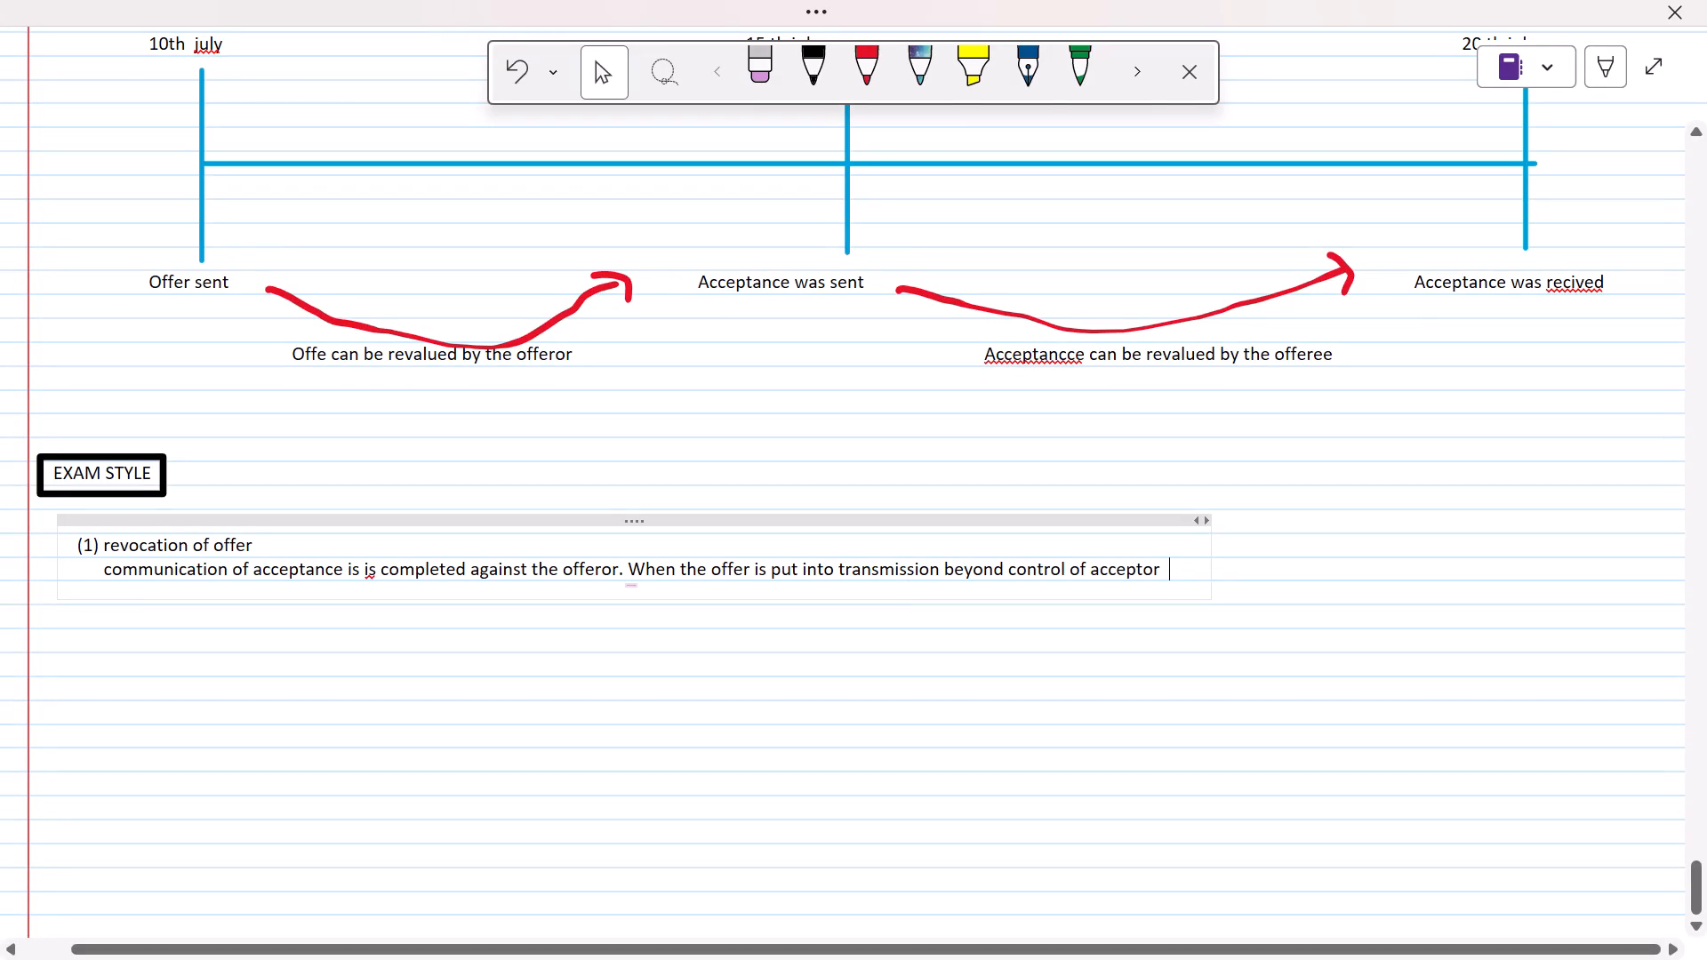
Add a new line beneath the explanation reading "Then such time , offeror can revoke".
key("Return")
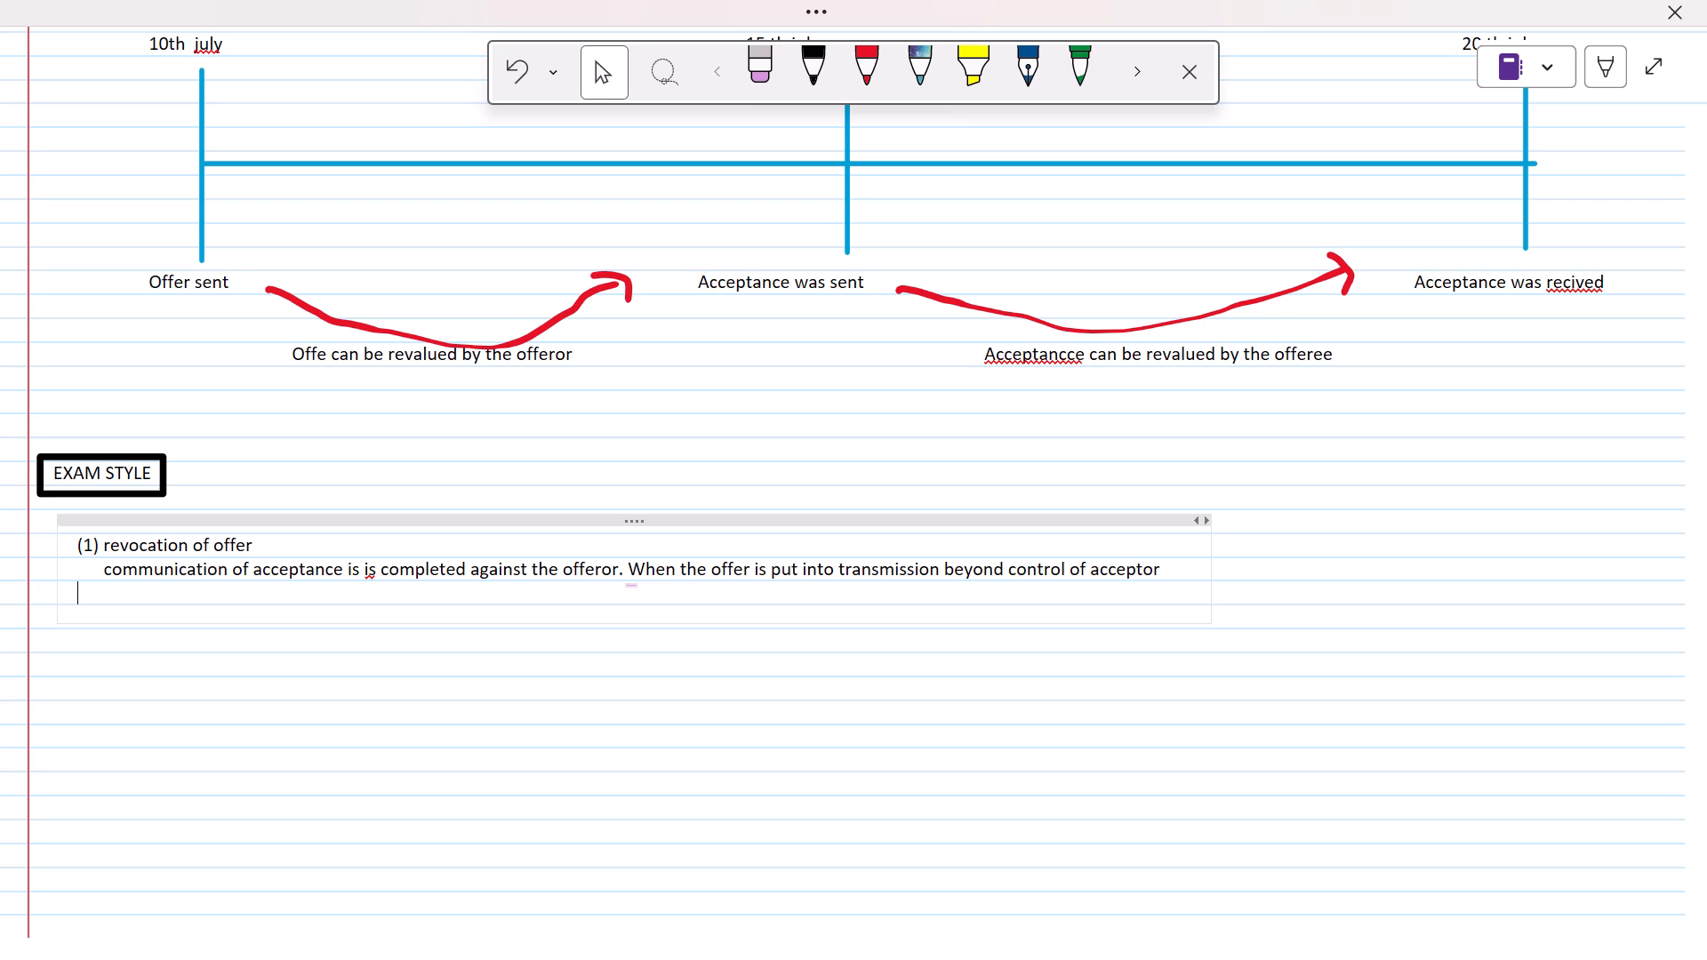
type("the")
key("space")
key("BackSpace")
type("n")
key("space")
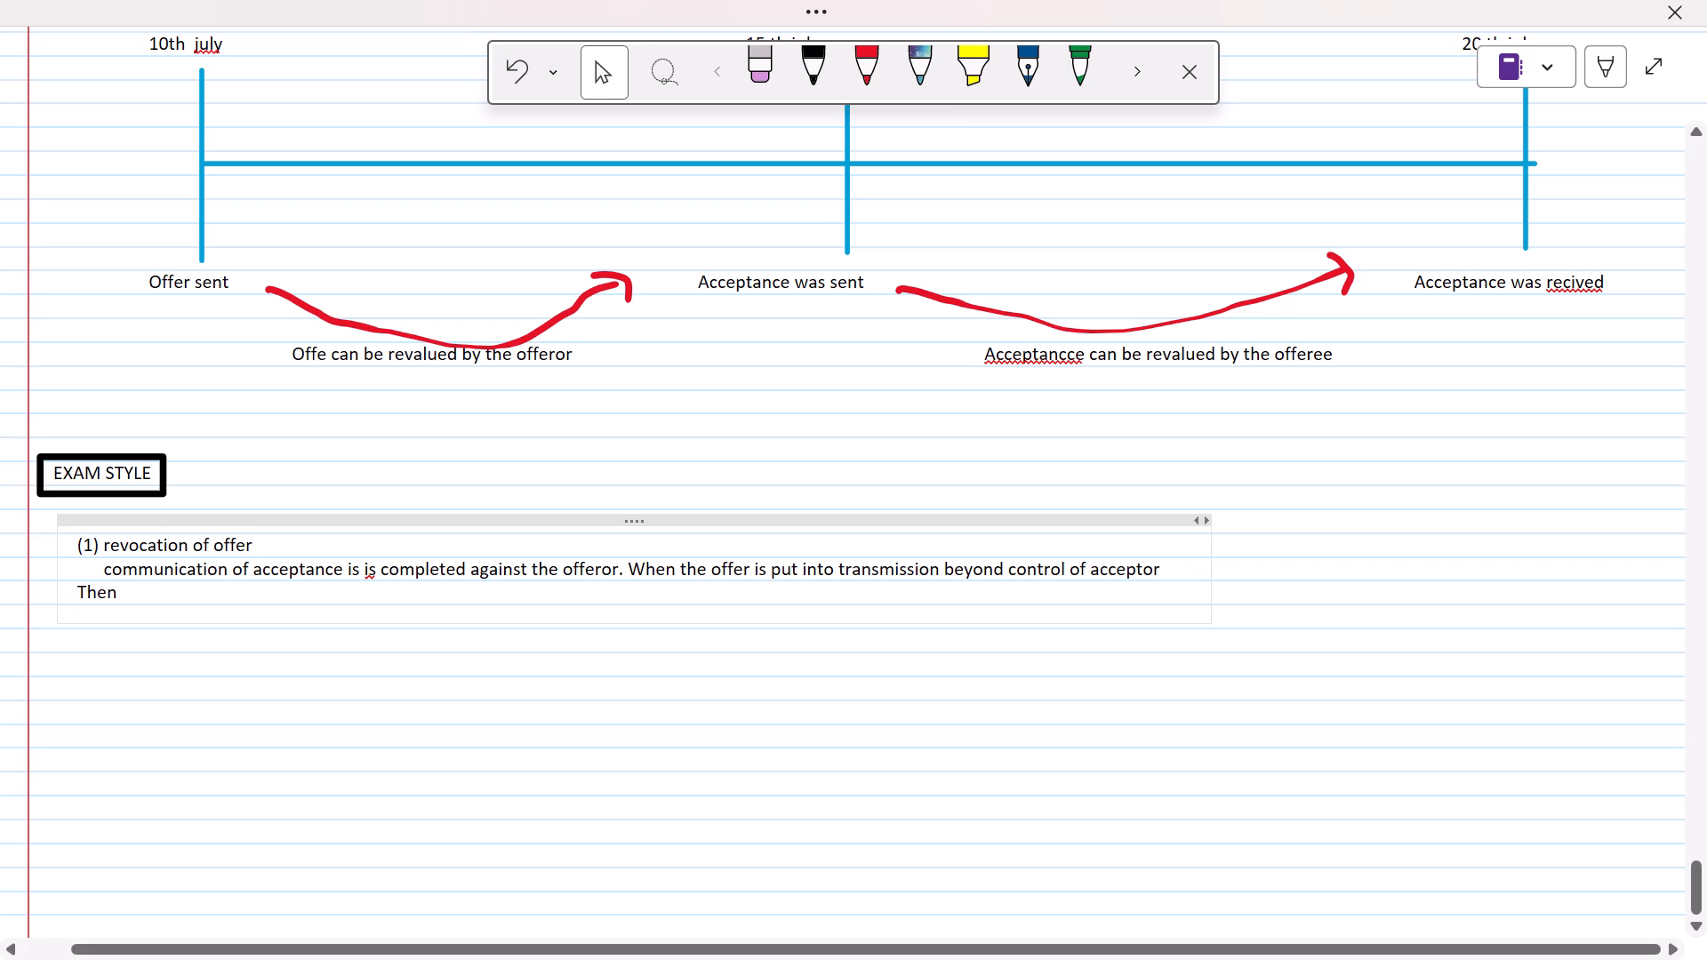
type("such time ,")
key("space")
type("offeror can reo")
key("BackSpace")
type("vo")
type("ke")
key("space")
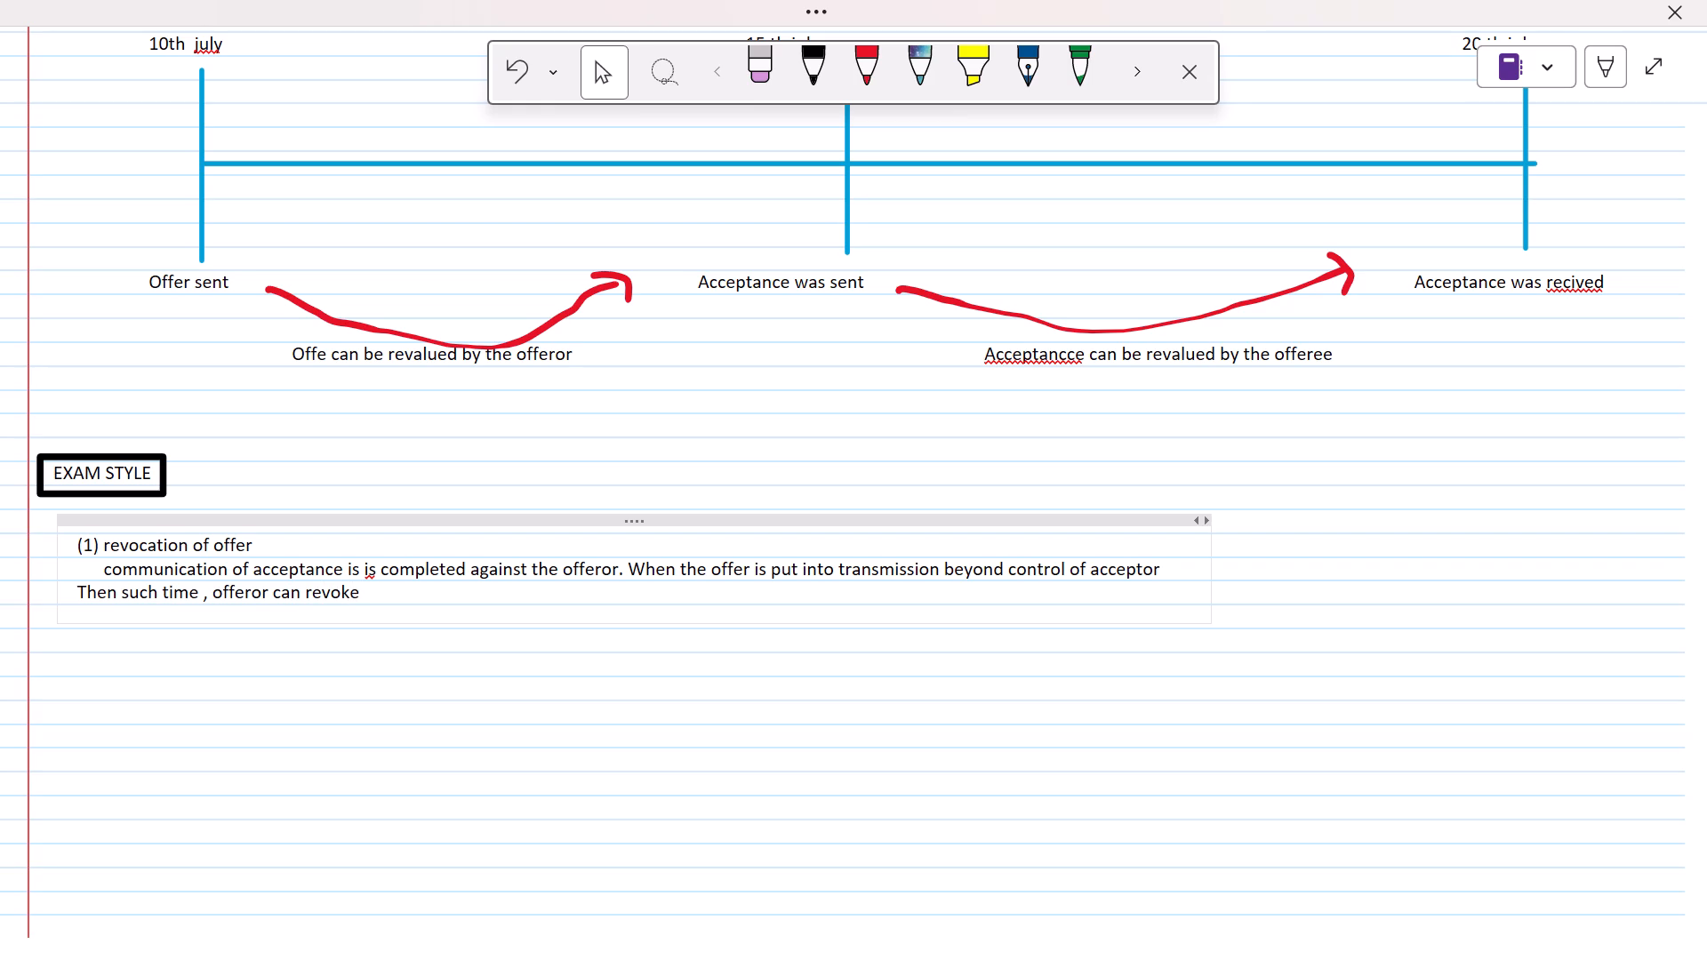
Add "the offer" after "offeror can revoke", correcting the spelling of "offer".
type("the offfere")
key("space")
key("BackSpace")
key("BackSpace")
key("space")
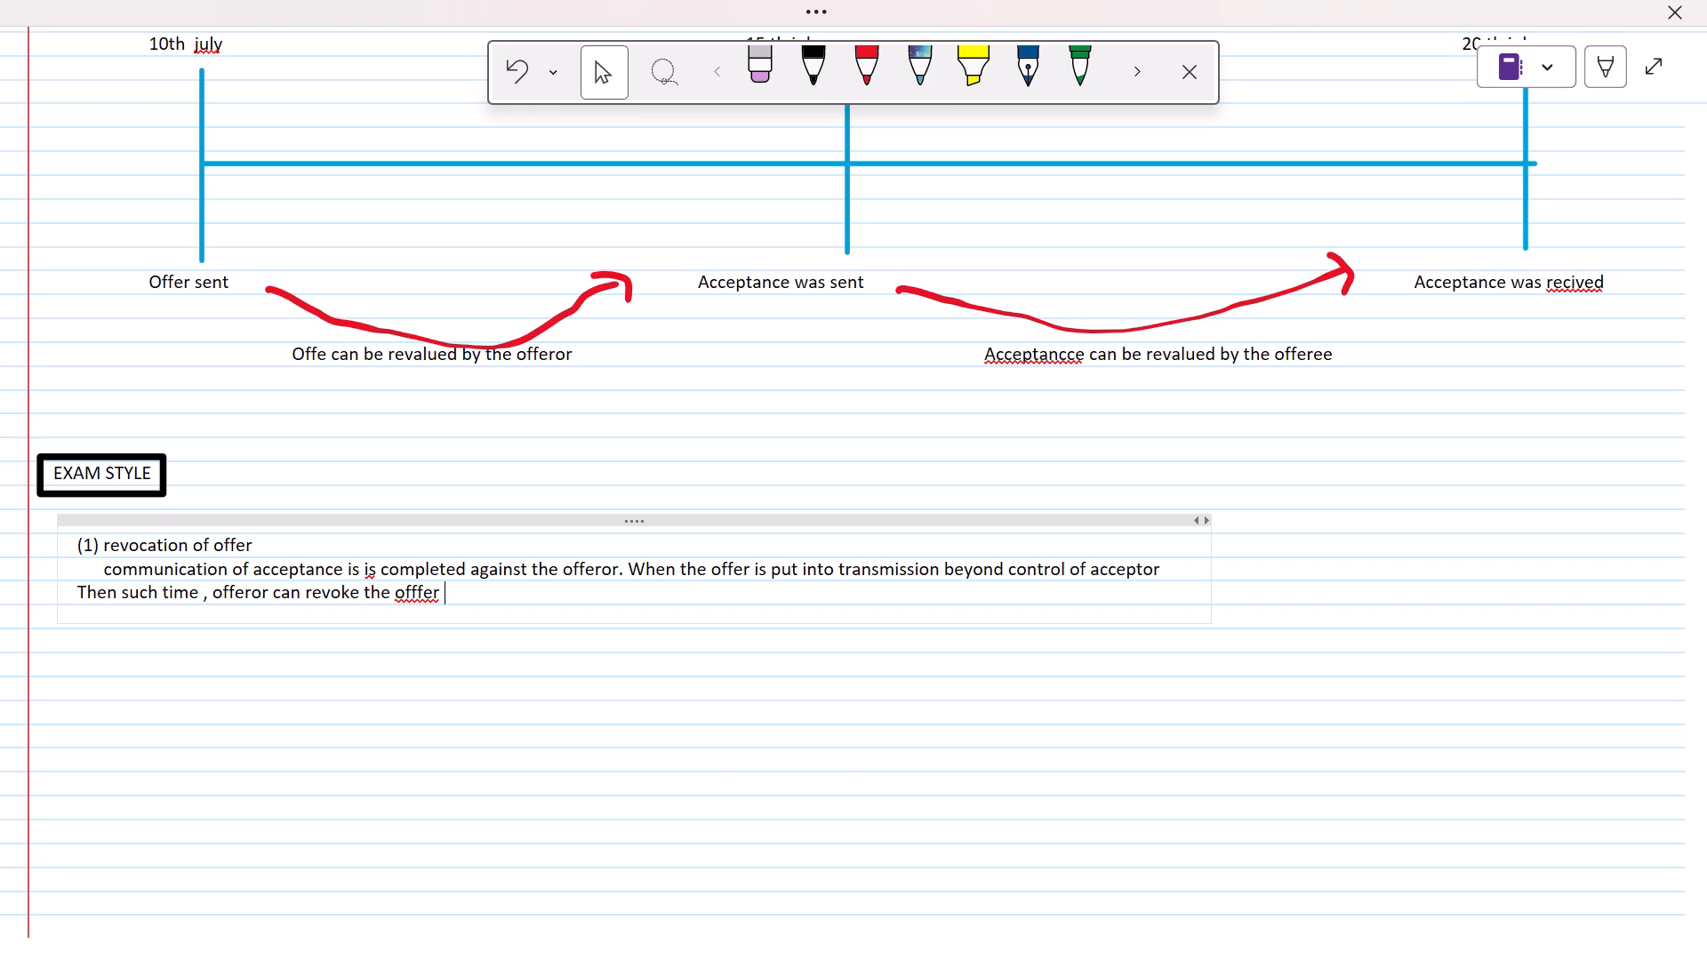
key("Left")
key("Left")
key("Left")
key("BackSpace")
key("Right")
Append "= 15july" after "offeror can revoke the offer" and start a new line below it.
key("Right")
key("Right")
key("space")
type("=")
key("space")
type("15juju")
key("BackSpace")
key("BackSpace")
type("ly")
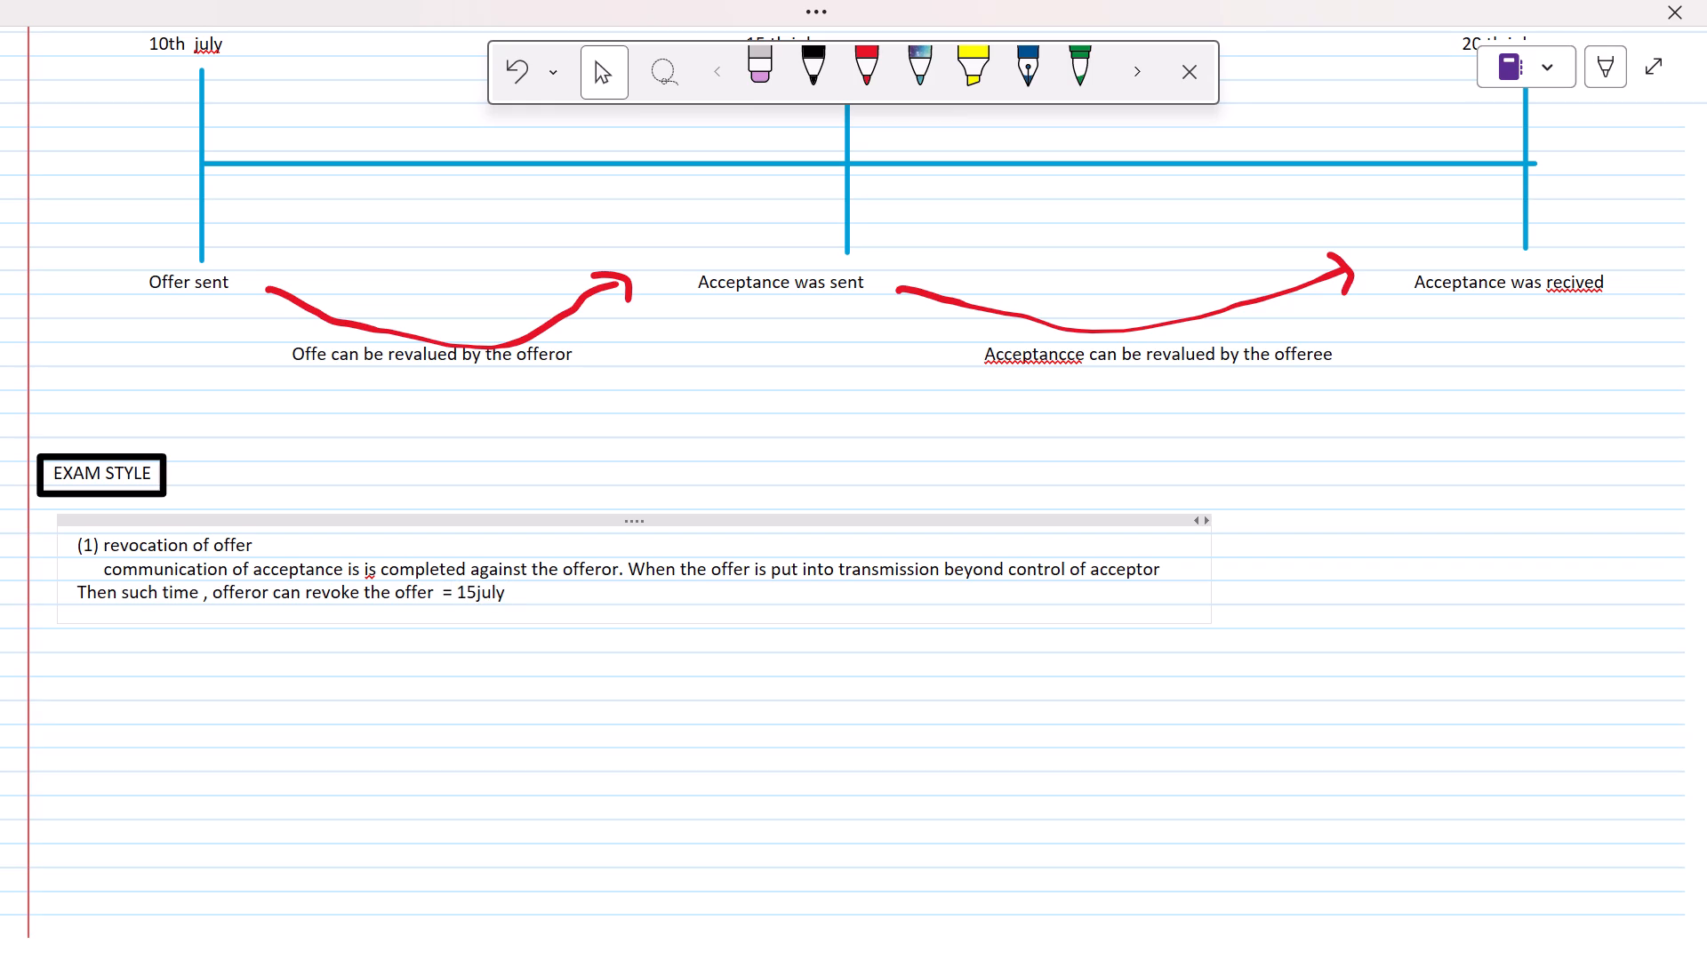
key("space")
key("Return")
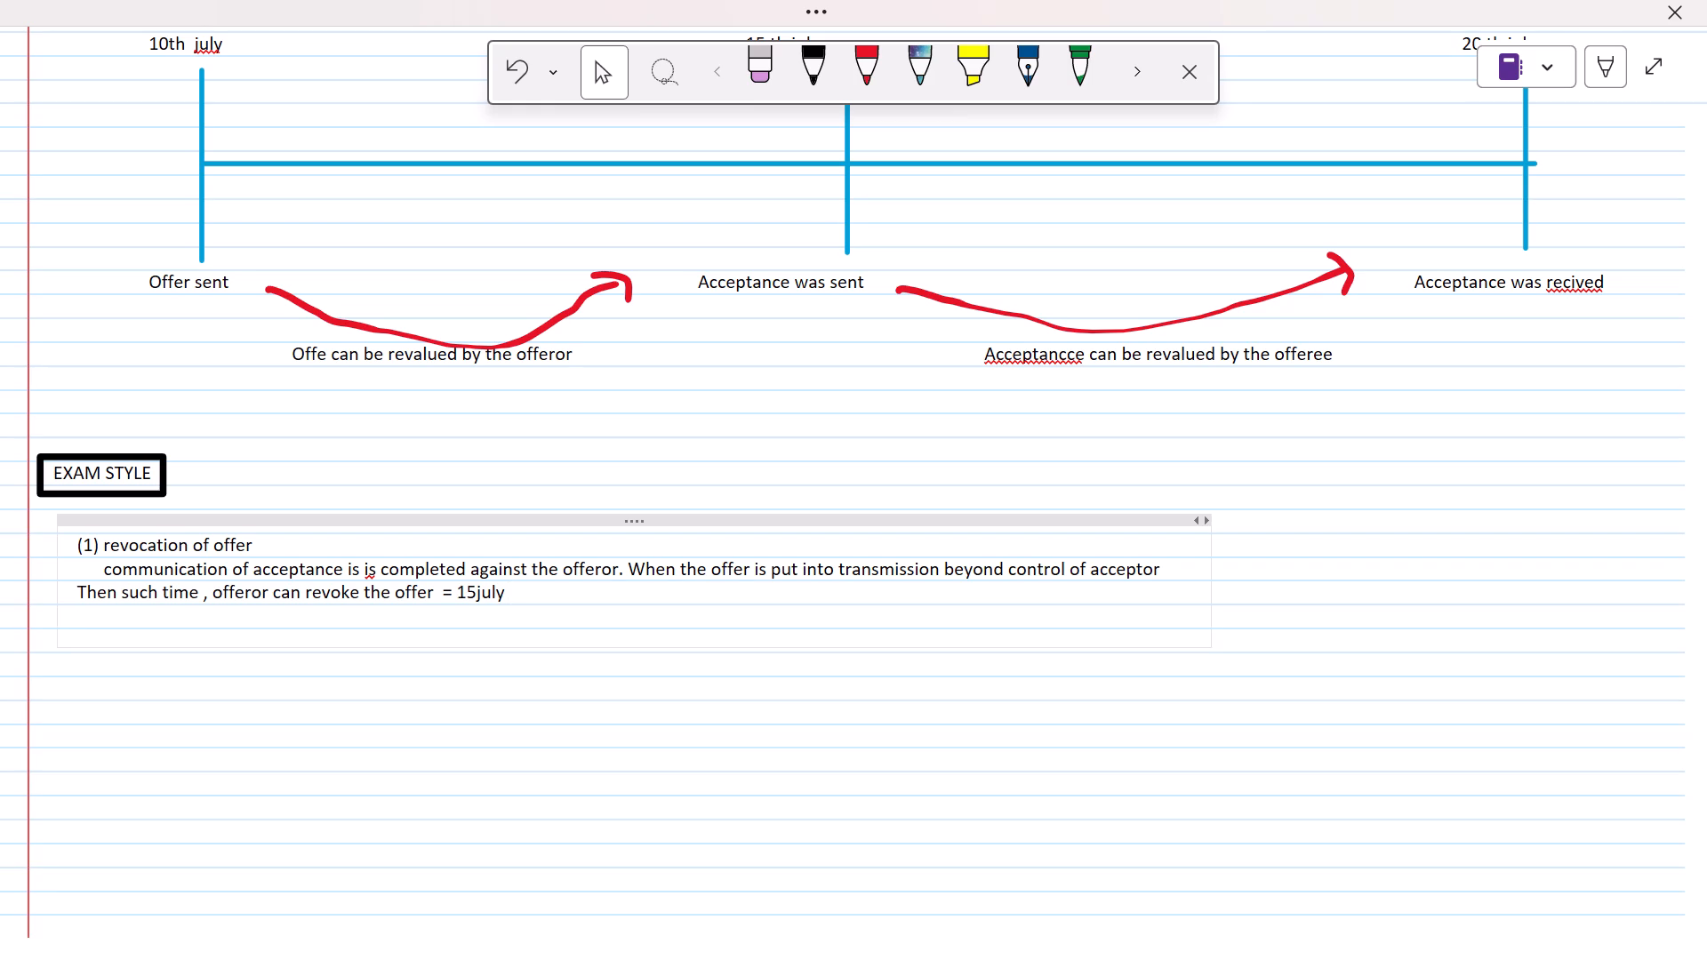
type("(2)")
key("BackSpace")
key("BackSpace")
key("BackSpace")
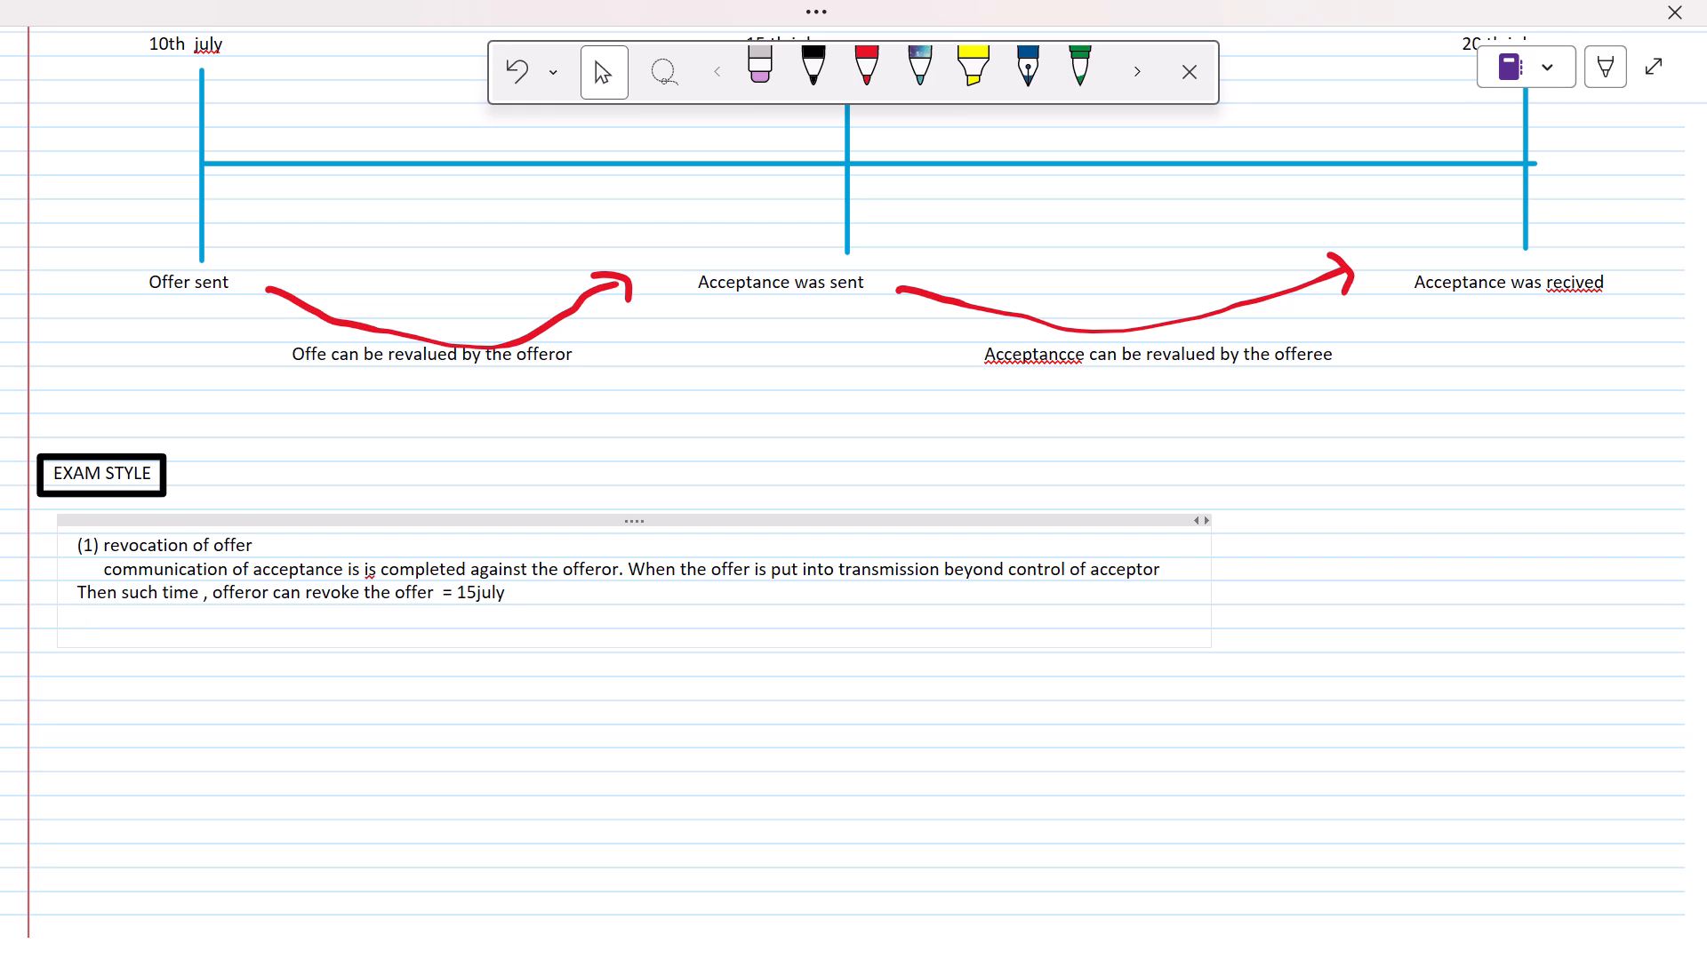
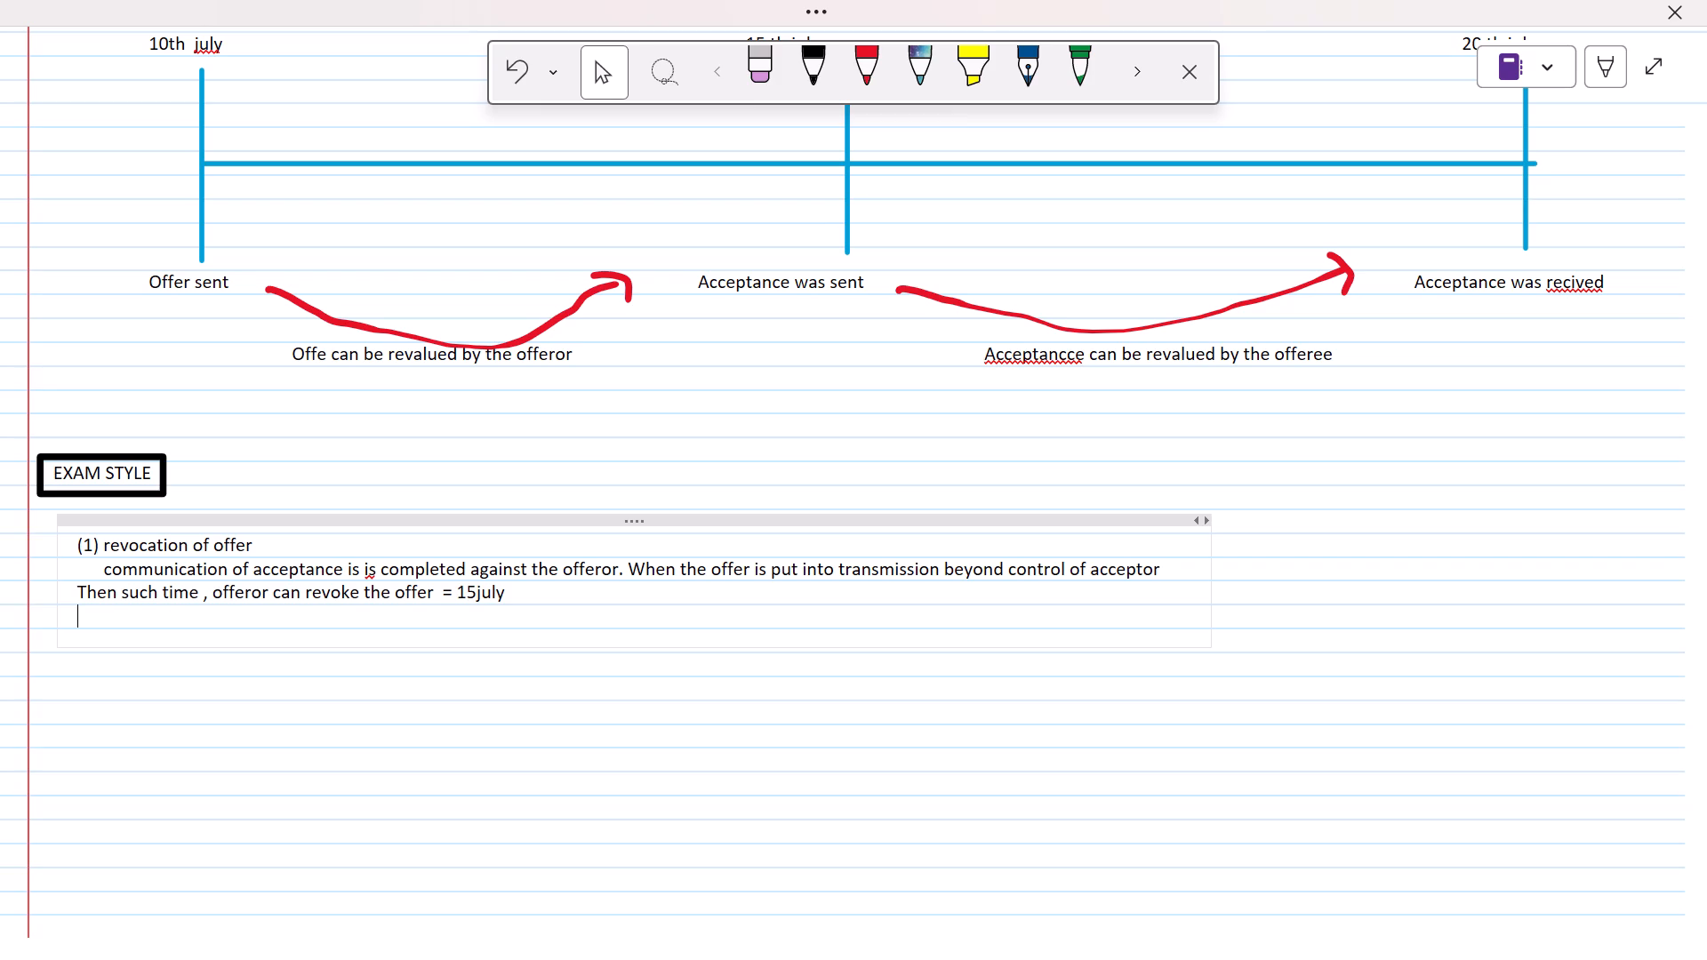
Begin the line beneath the 15july statement with "Once the acceptance is put into transmission then".
type("once the offer is")
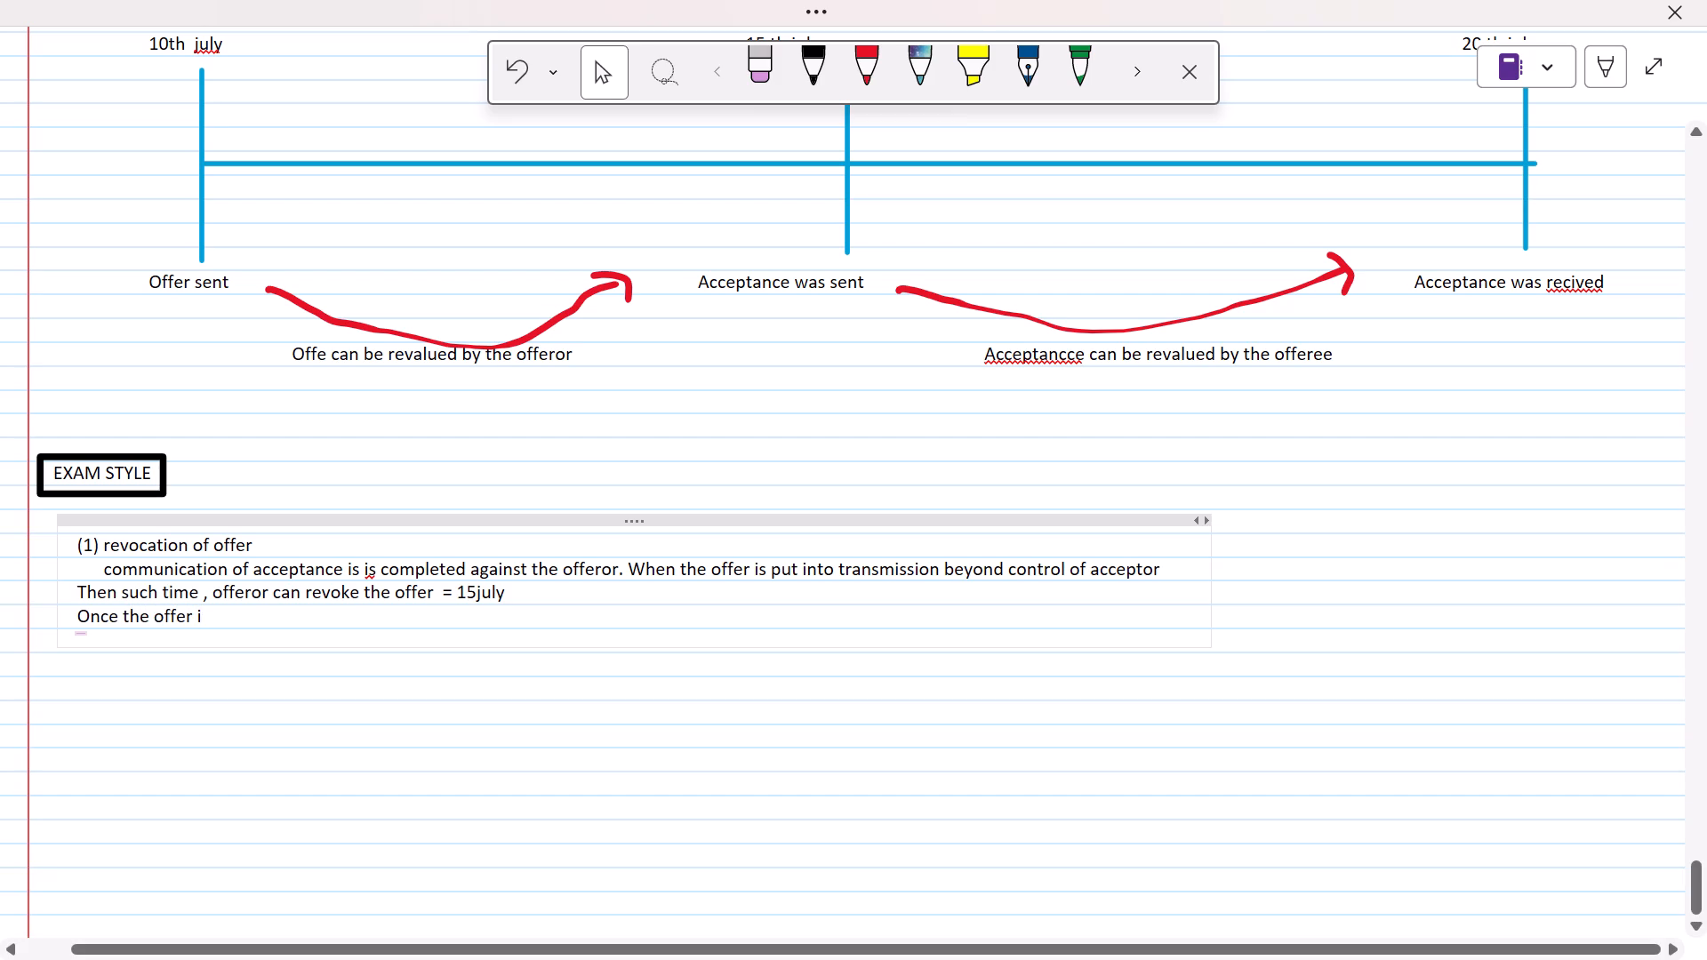
key("space")
key("BackSpace")
key("BackSpace")
key("BackSpace")
key("BackSpace")
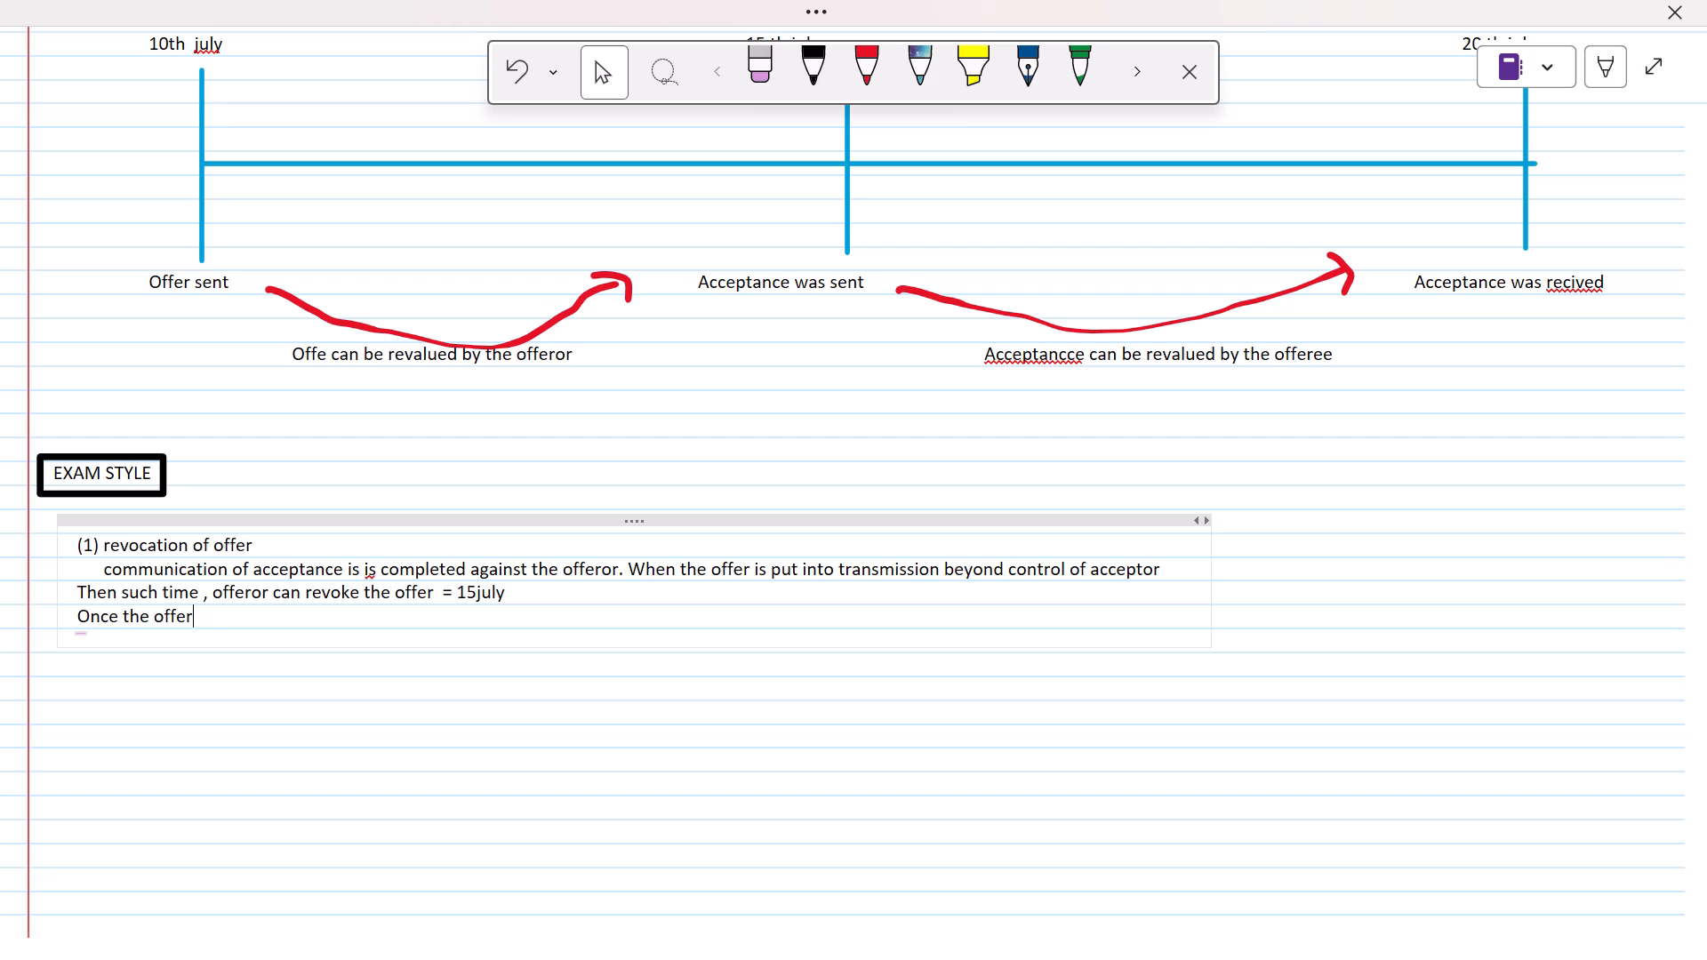
key("BackSpace")
key("BackSpace")
key("BackSpace")
key("BackSpace")
key("BackSpace")
type("acceptance is put into trans")
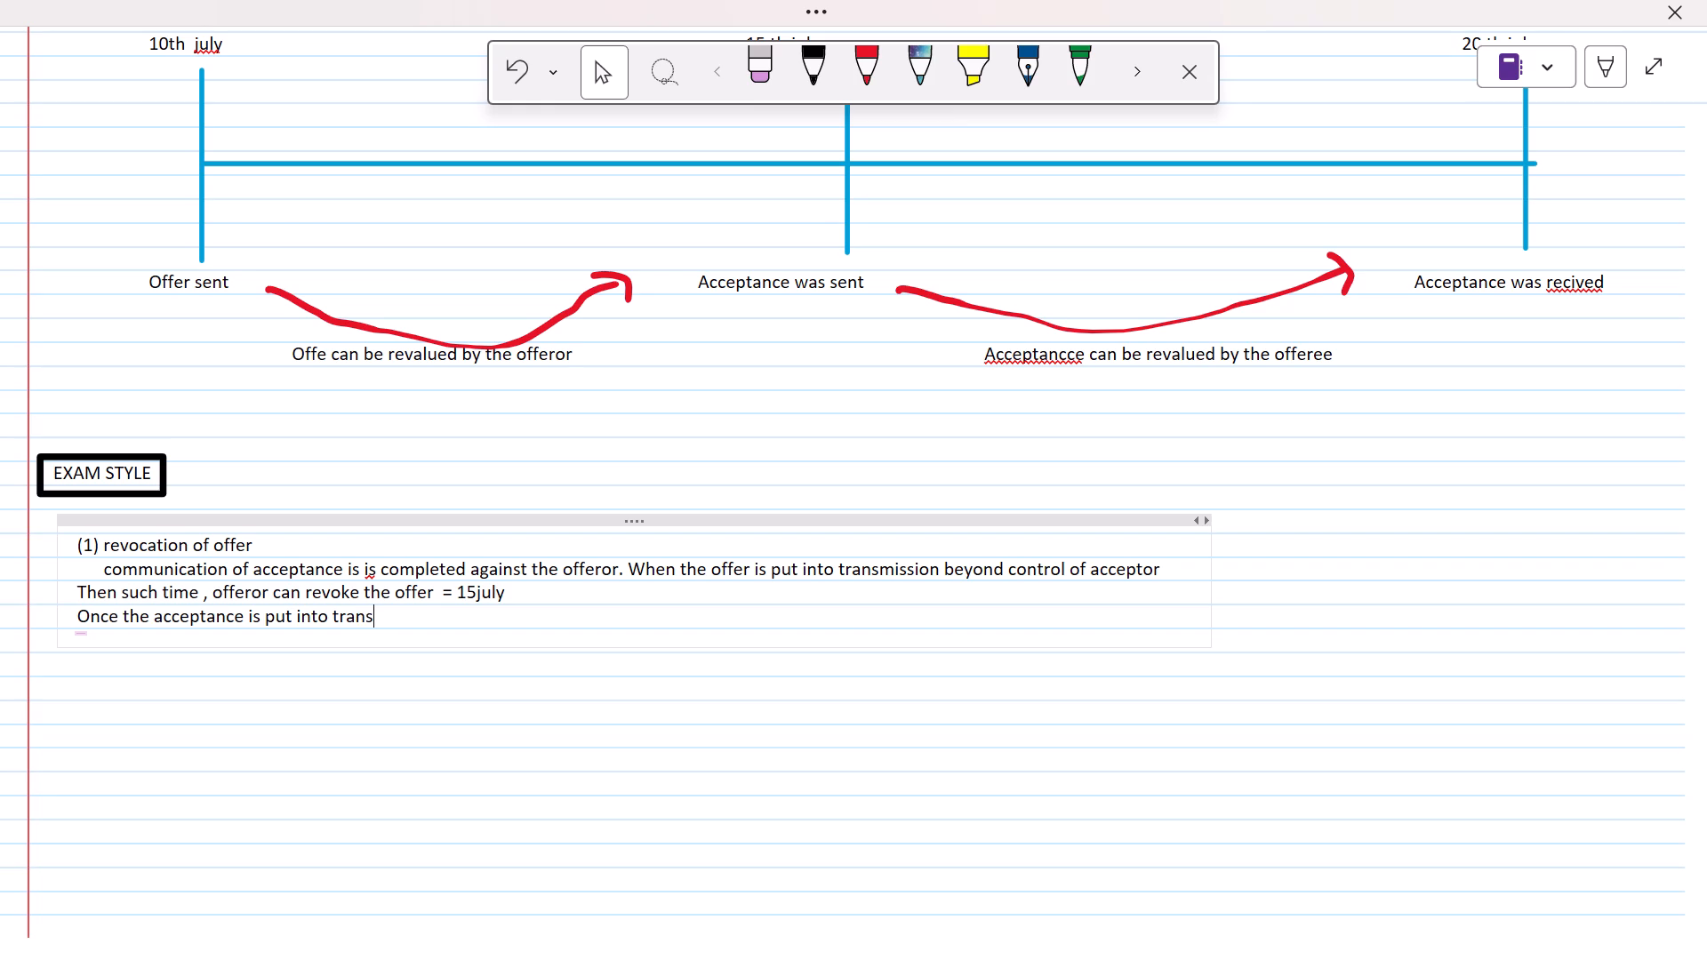
type("mission")
key("space")
type("then")
key("space")
Complete the sentence with "the offeror cannot revoke the offer", correcting the spelling of "cannot", and start a new line.
type("the offe")
type("ro")
key("space")
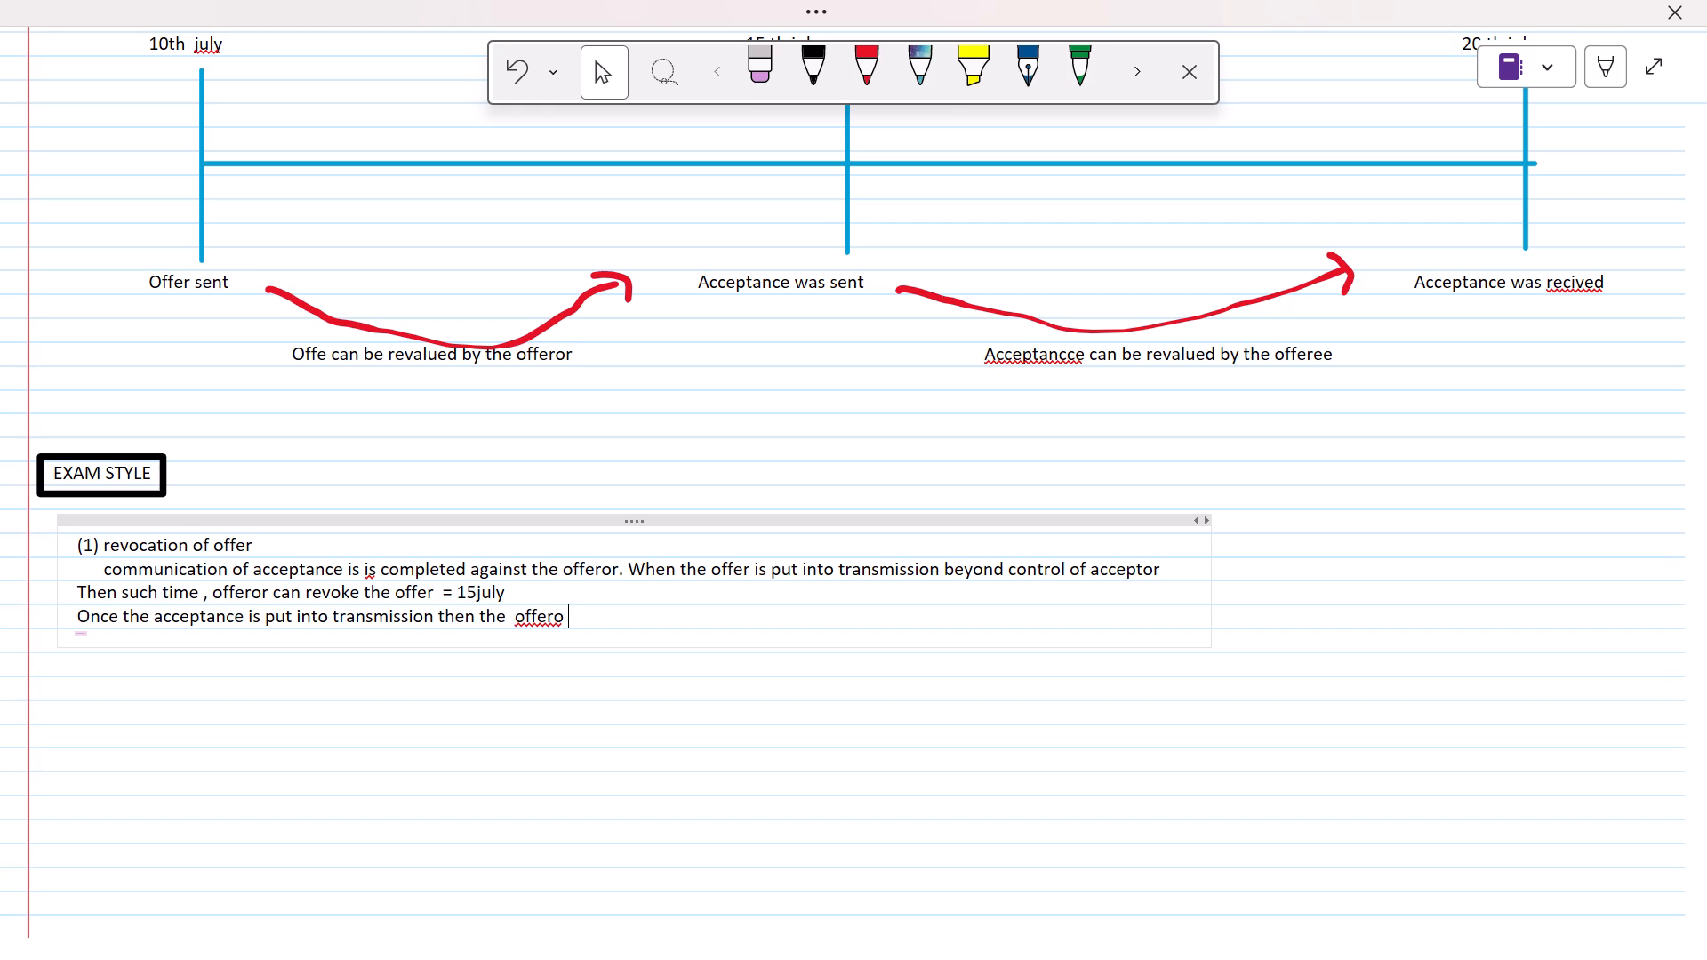
key("BackSpace")
type("r canot")
key("space")
key("BackSpace")
key("Left")
key("Left")
key("n")
key("Right")
key("Right")
key("space")
type("revoke the o")
type("ffer")
key("space")
key("Return")
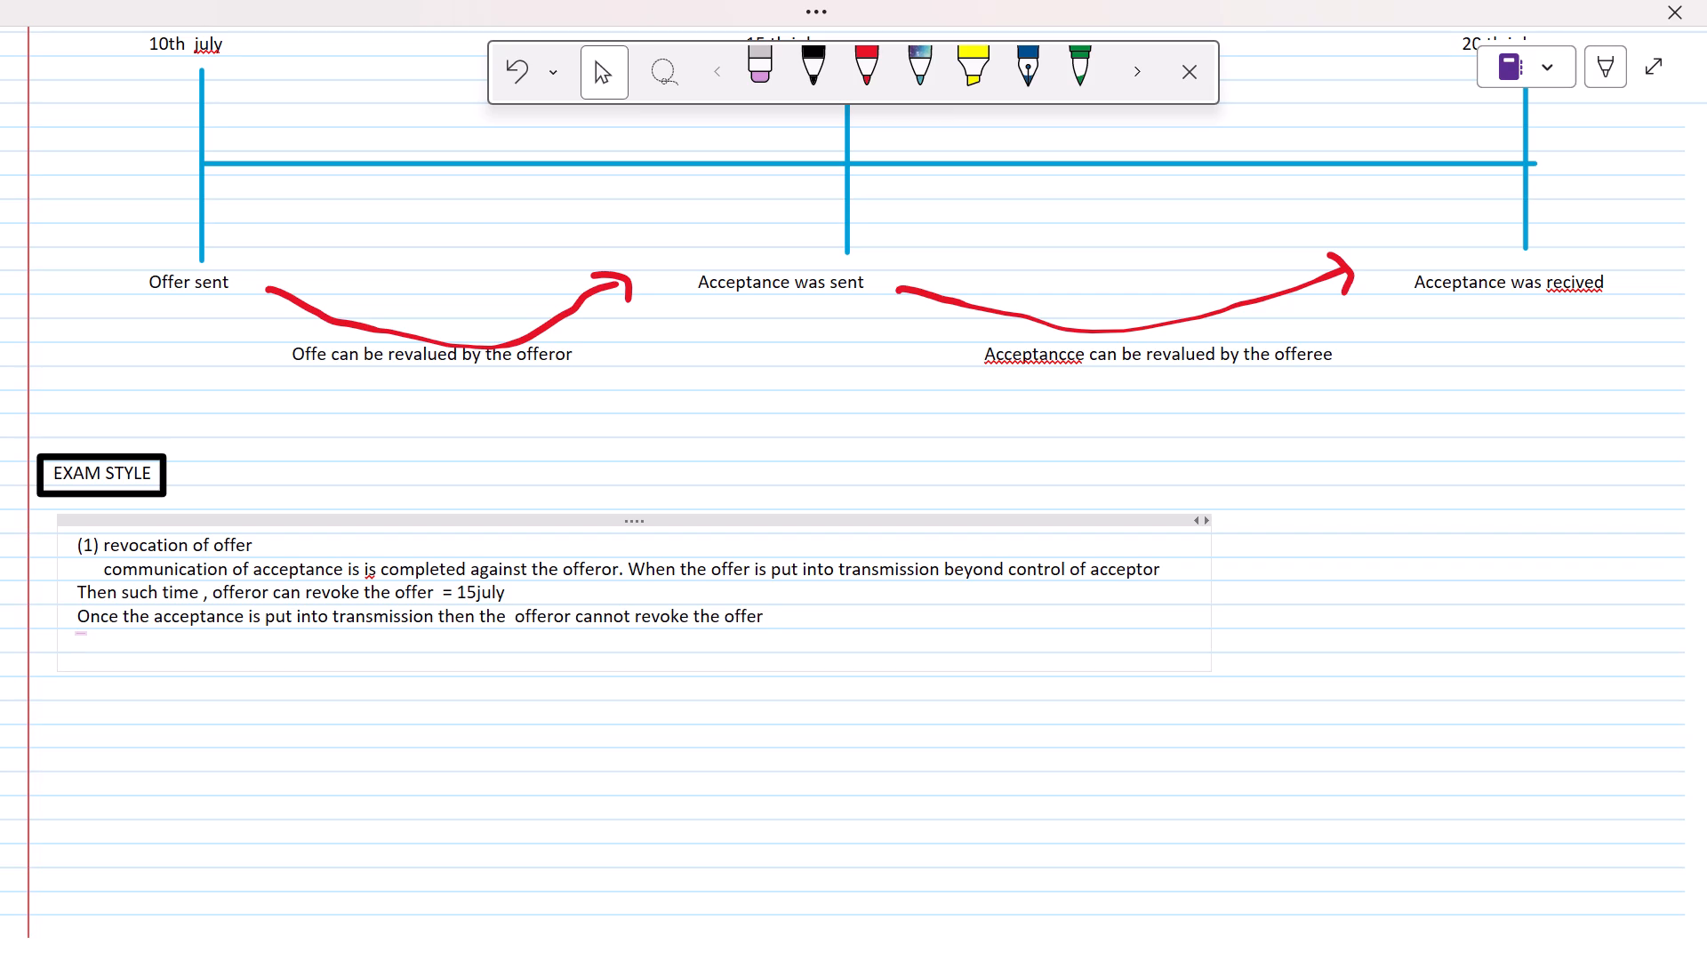
Add the heading "(2) revocation of acceptance" and start an indented line beneath it.
type("(2)")
key("space")
type("revocation of acceptance")
key("space")
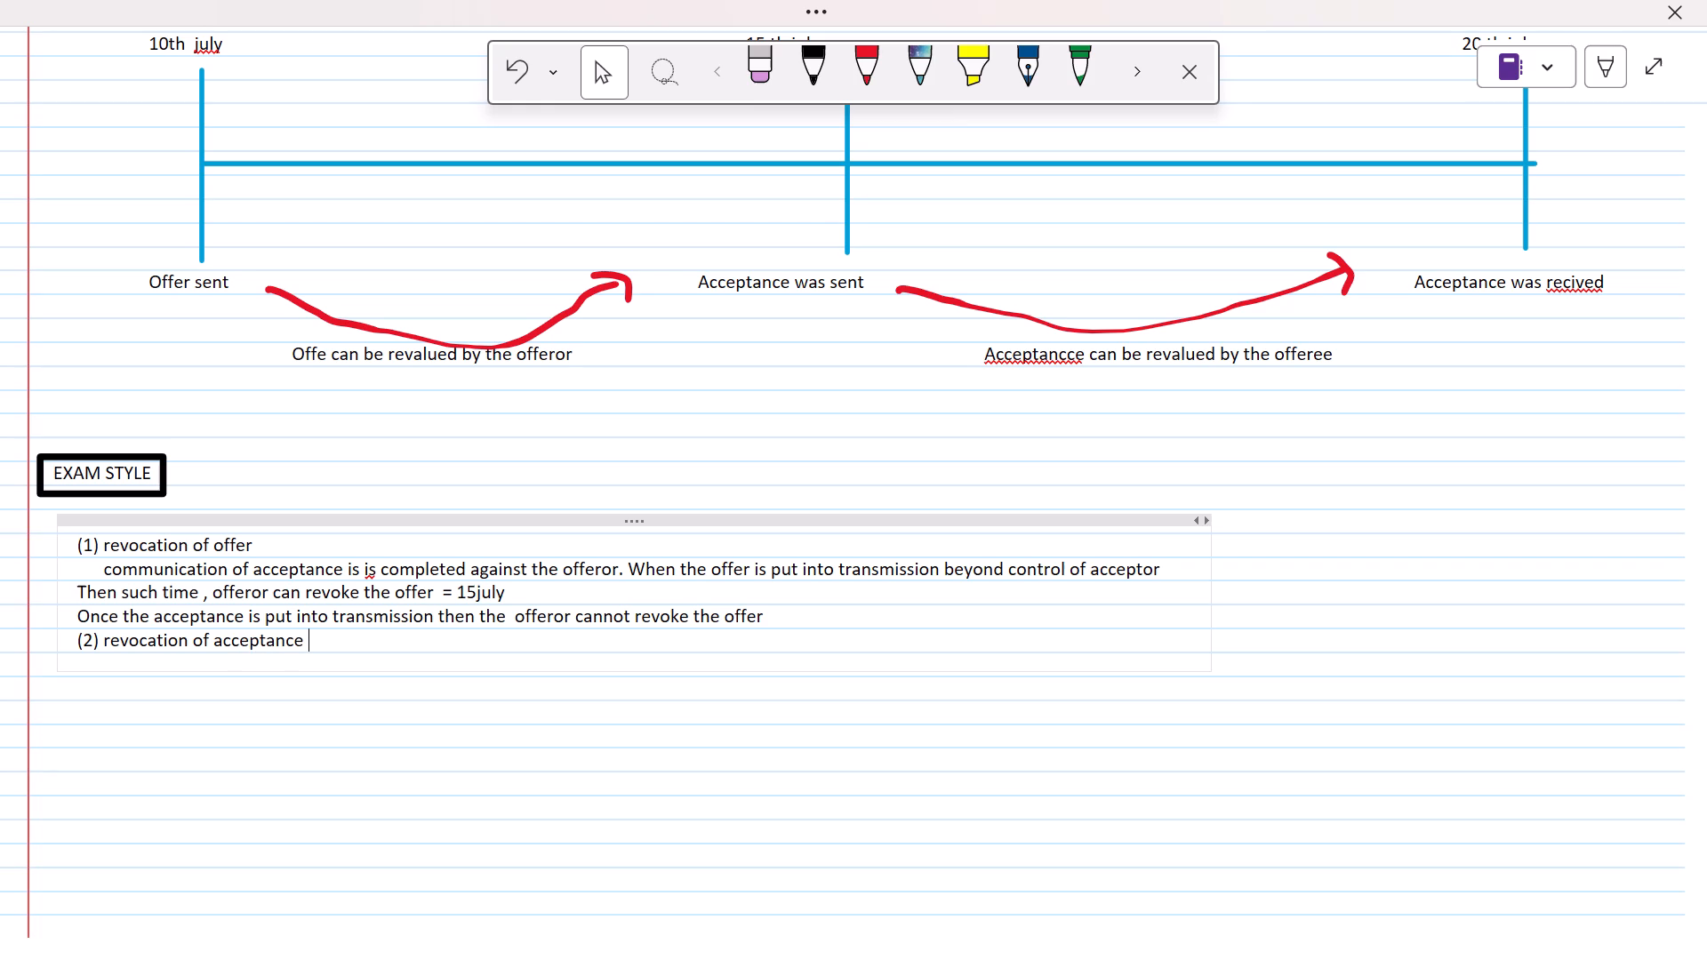
key("Return")
key("space")
key("space")
key("space")
key("space")
key("space")
key("space")
key("space")
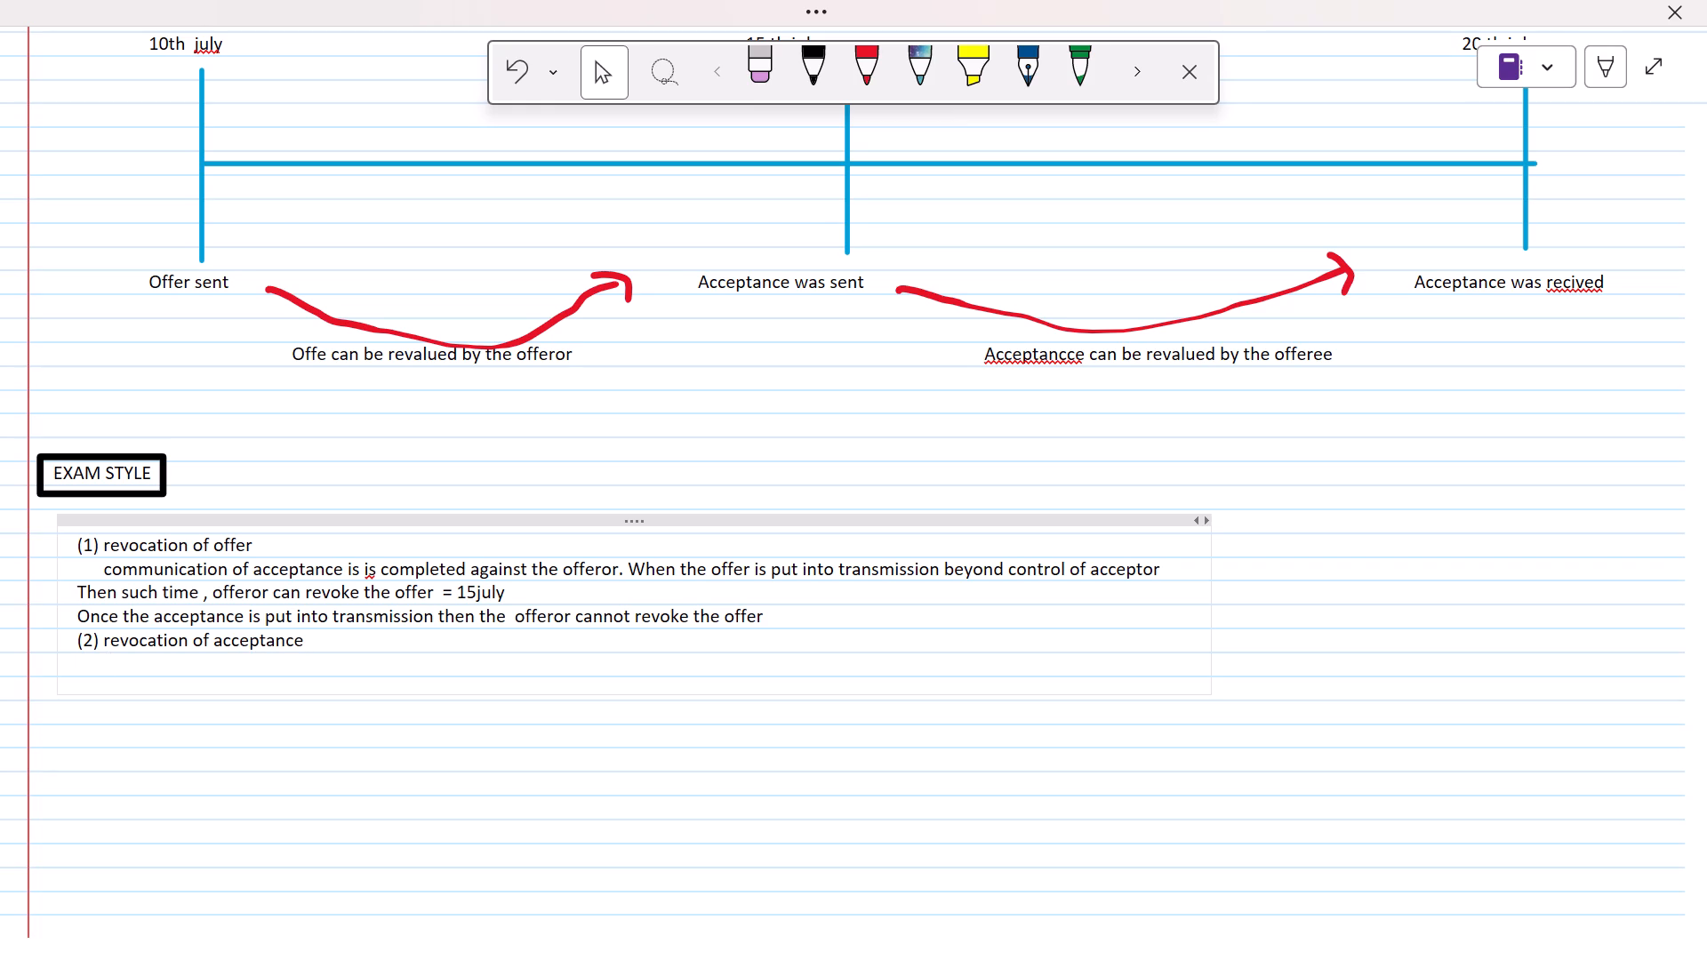
key("BackSpace")
key("BackSpace")
Insert a blank line beneath the heading "(1) revocation of offer".
left_click(308, 541)
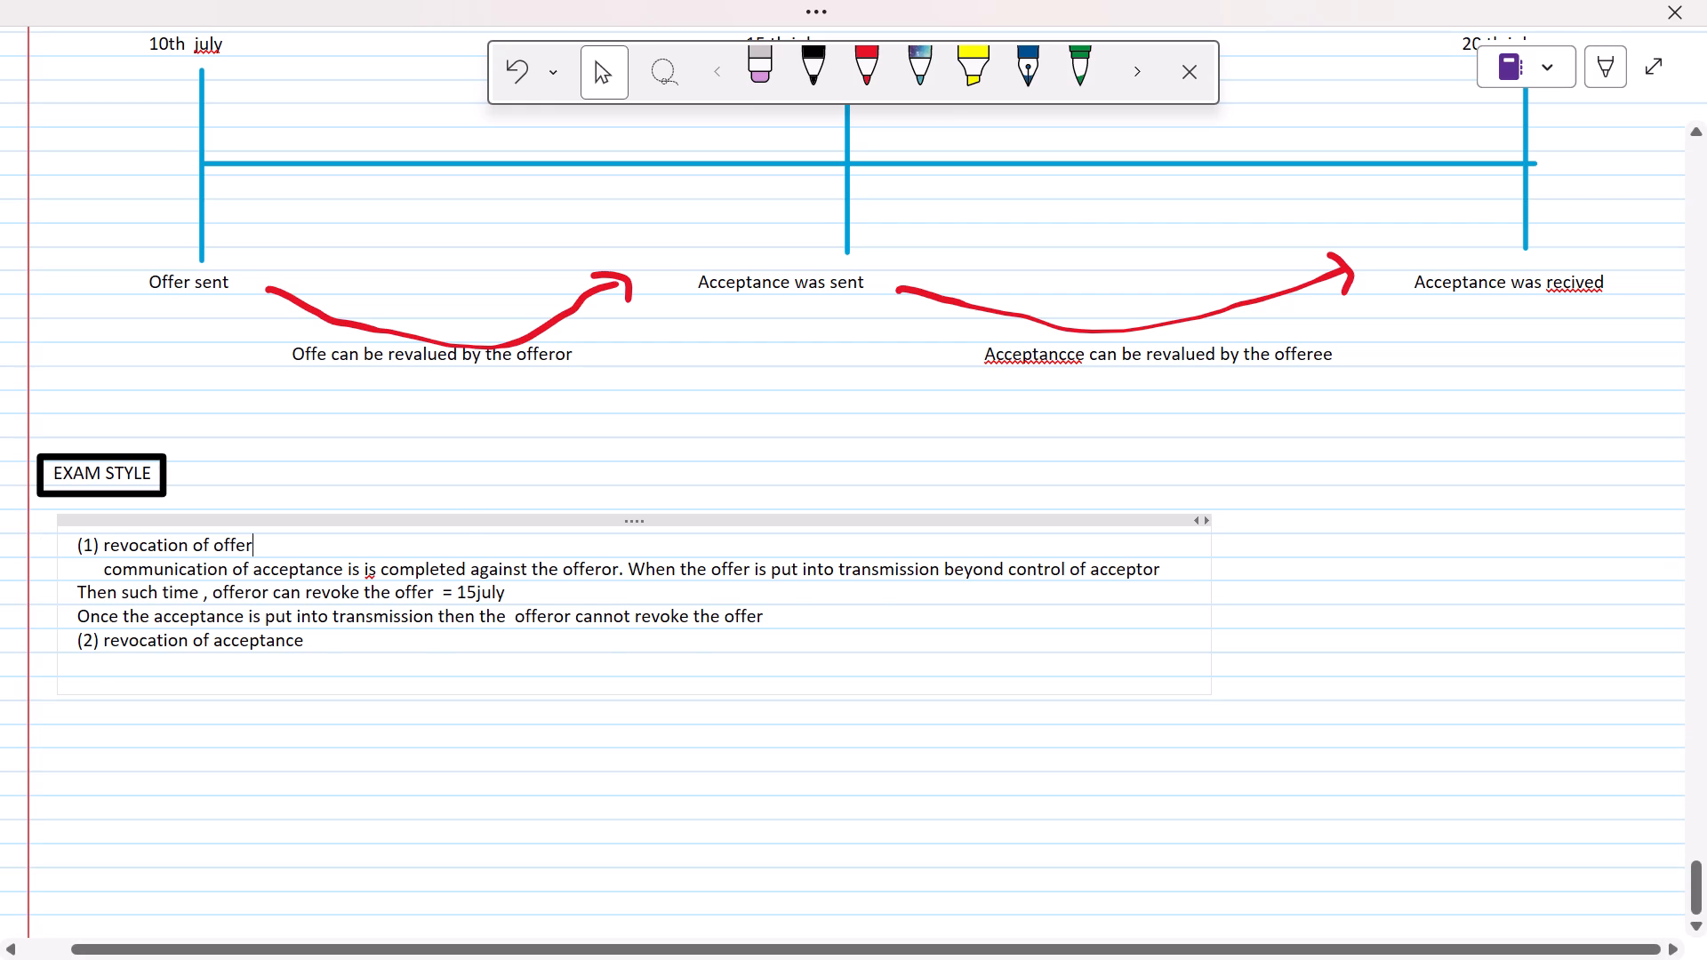
key("Return")
Below heading (2), leave a blank line and write the indented text "communication of acceptance is completed against the oferee".
left_click(402, 668)
key("Return")
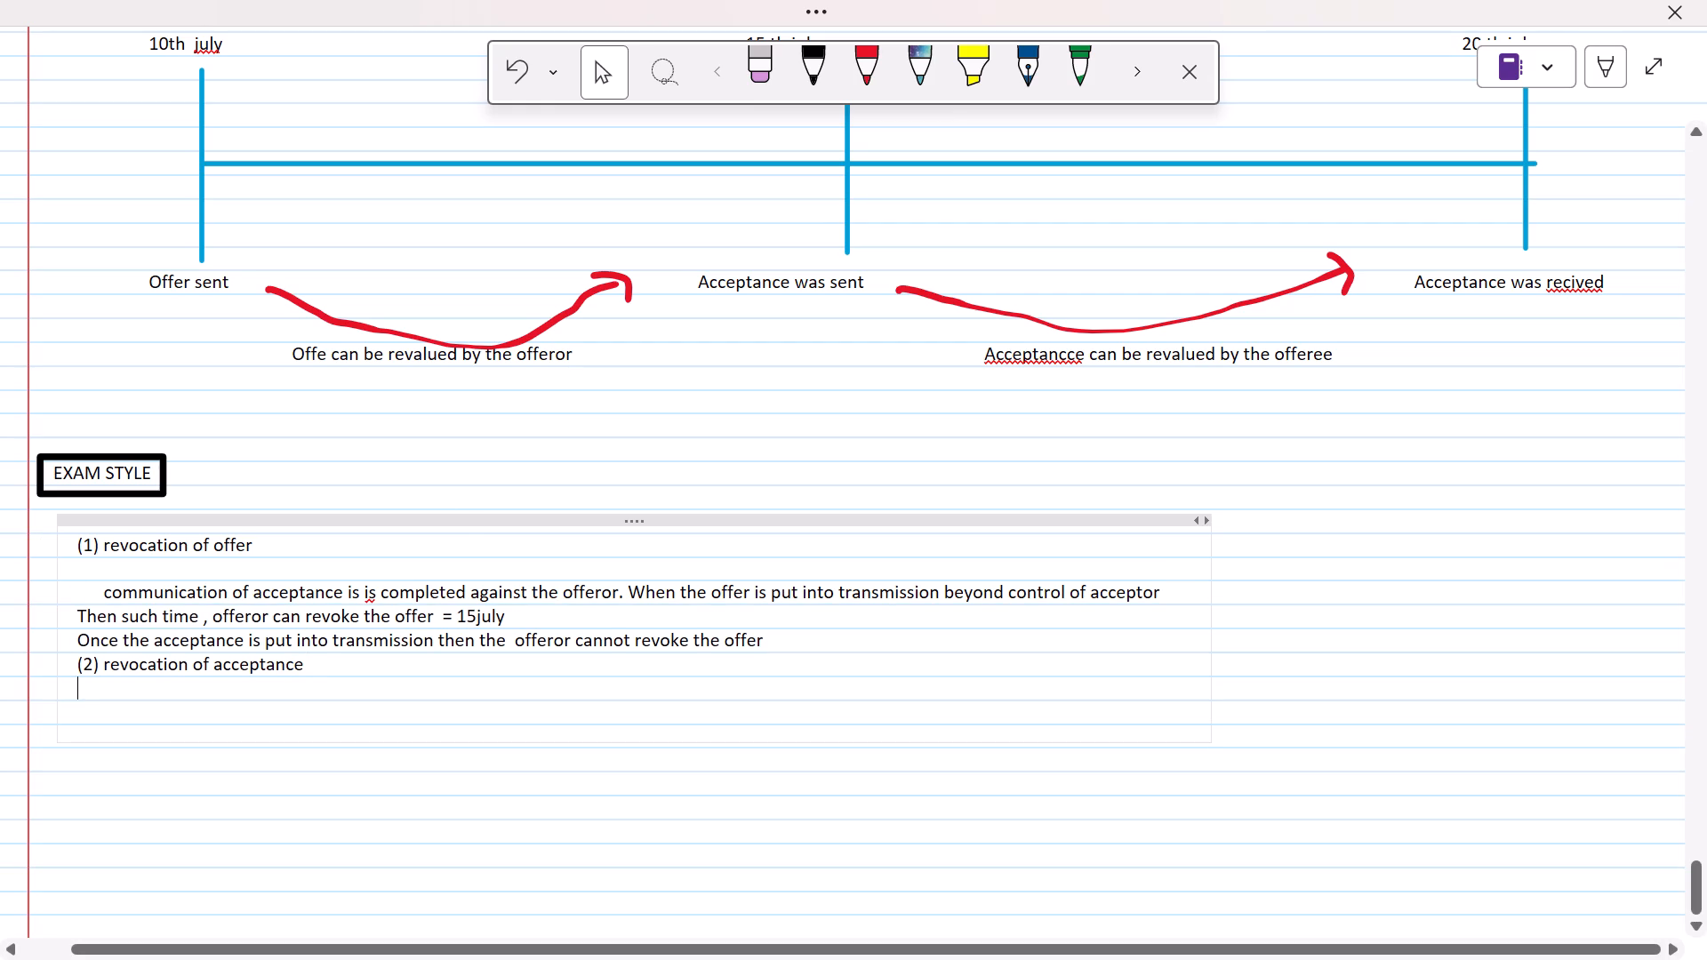
key("Return")
key("space")
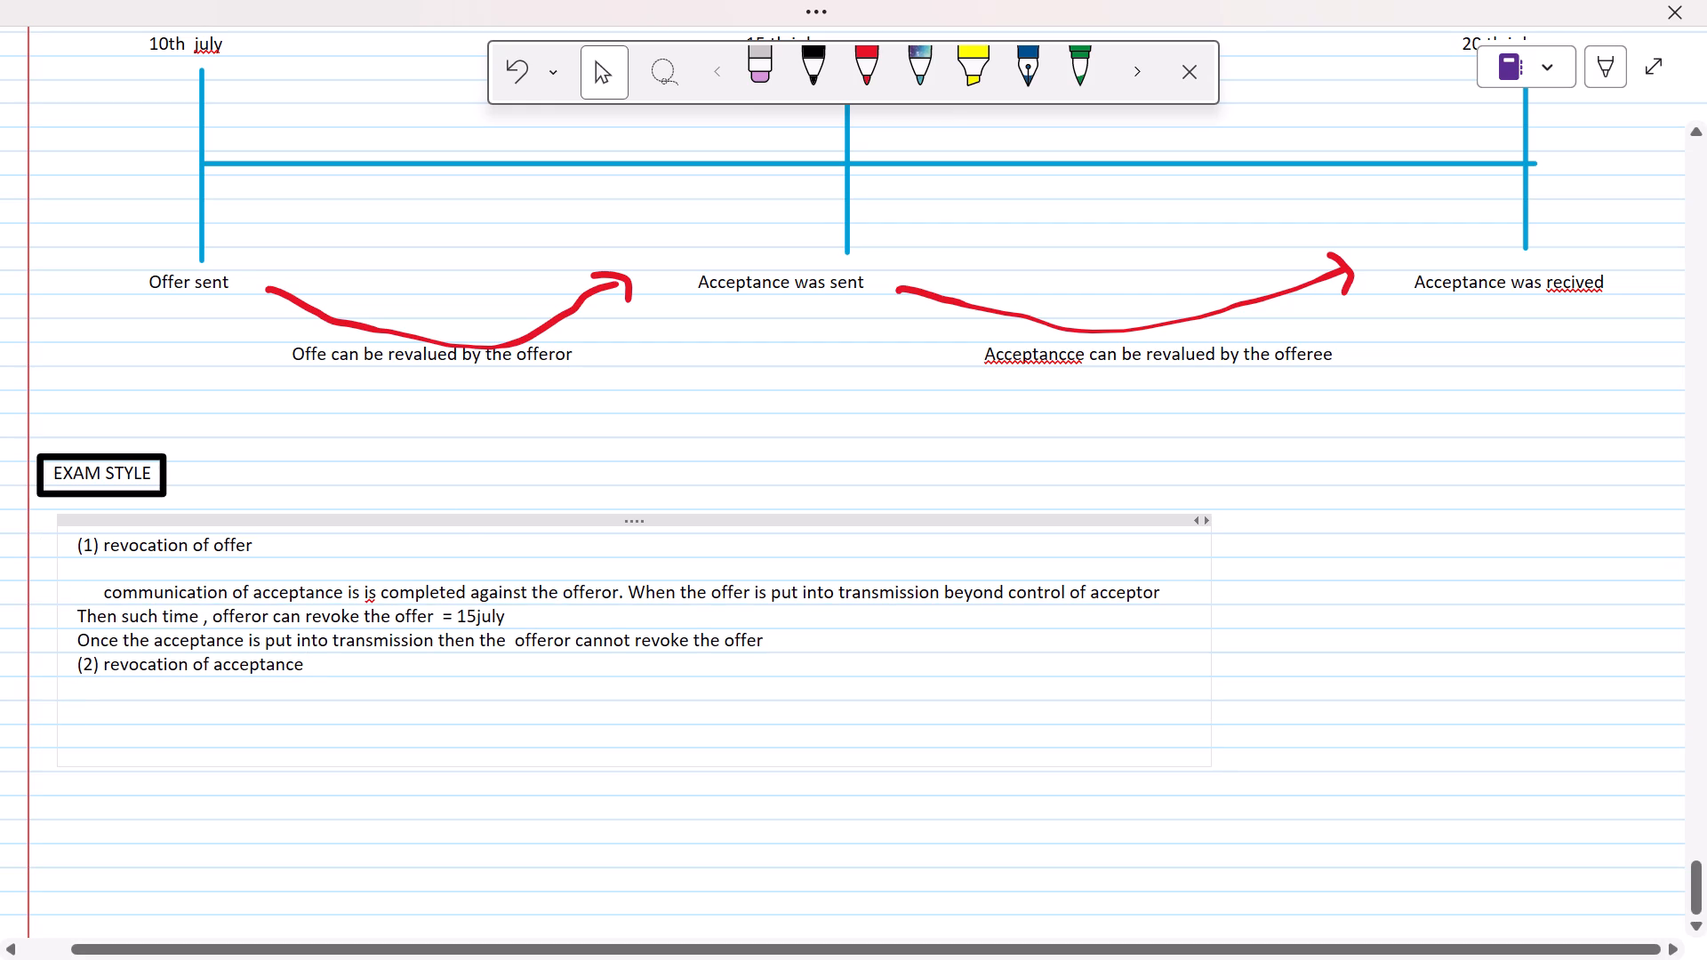
key("space")
key("space")
key("space")
key("space")
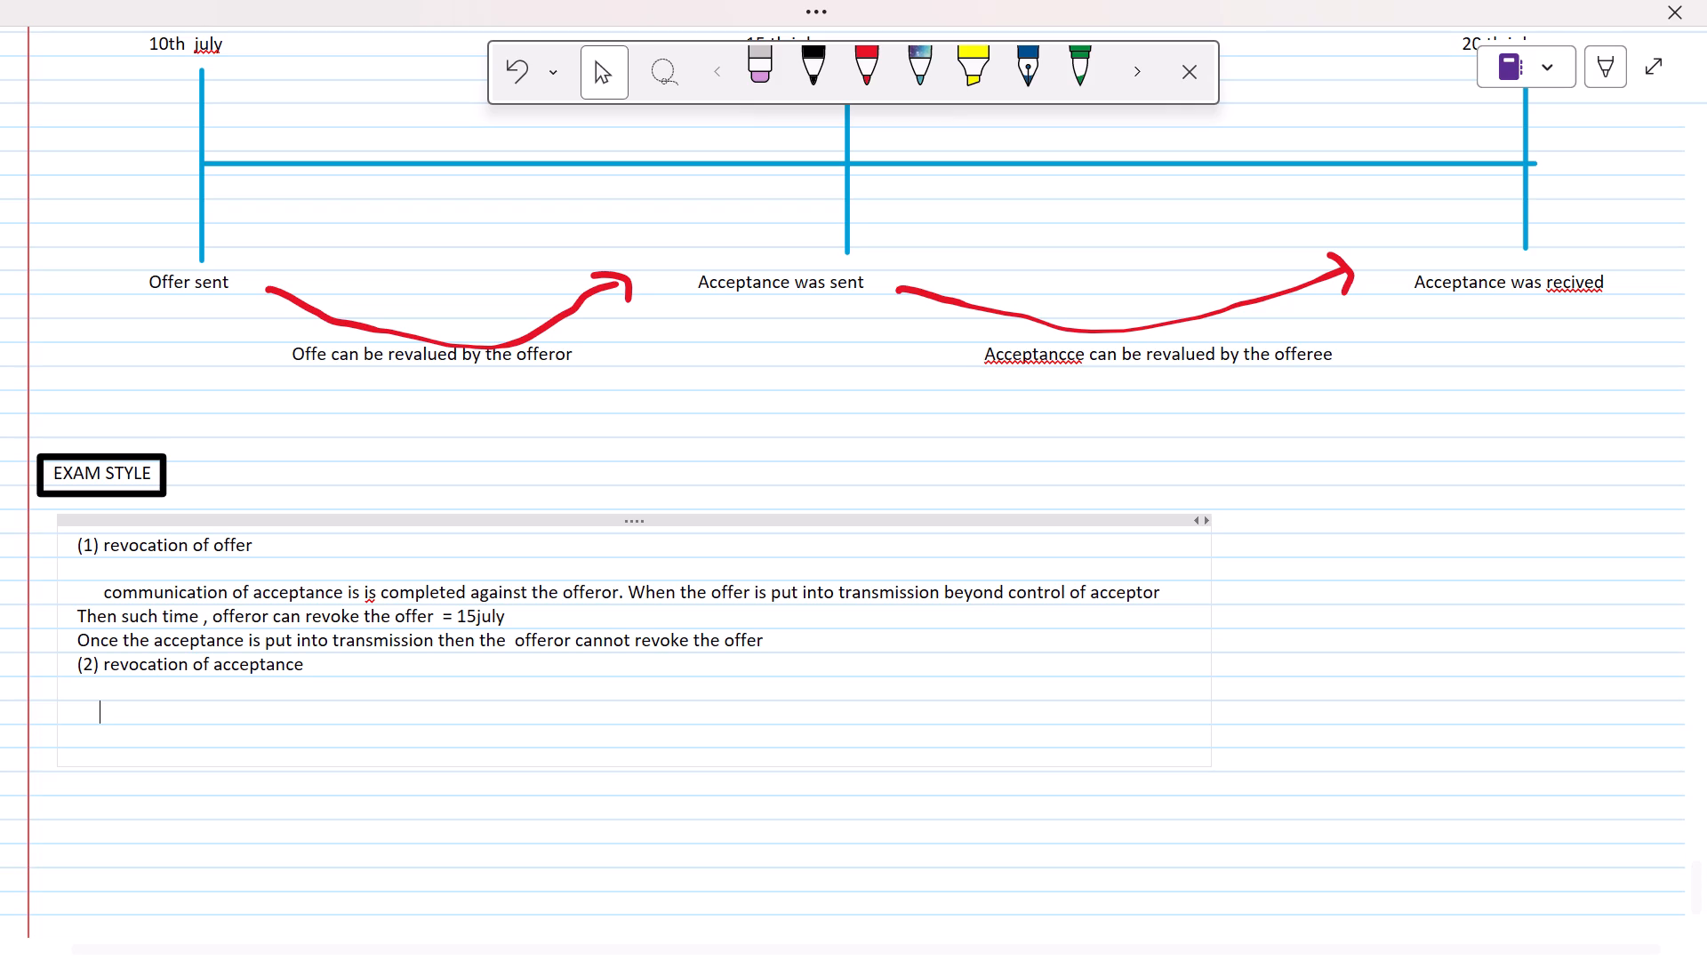
type("communication")
key("space")
type("of of")
key("BackSpace")
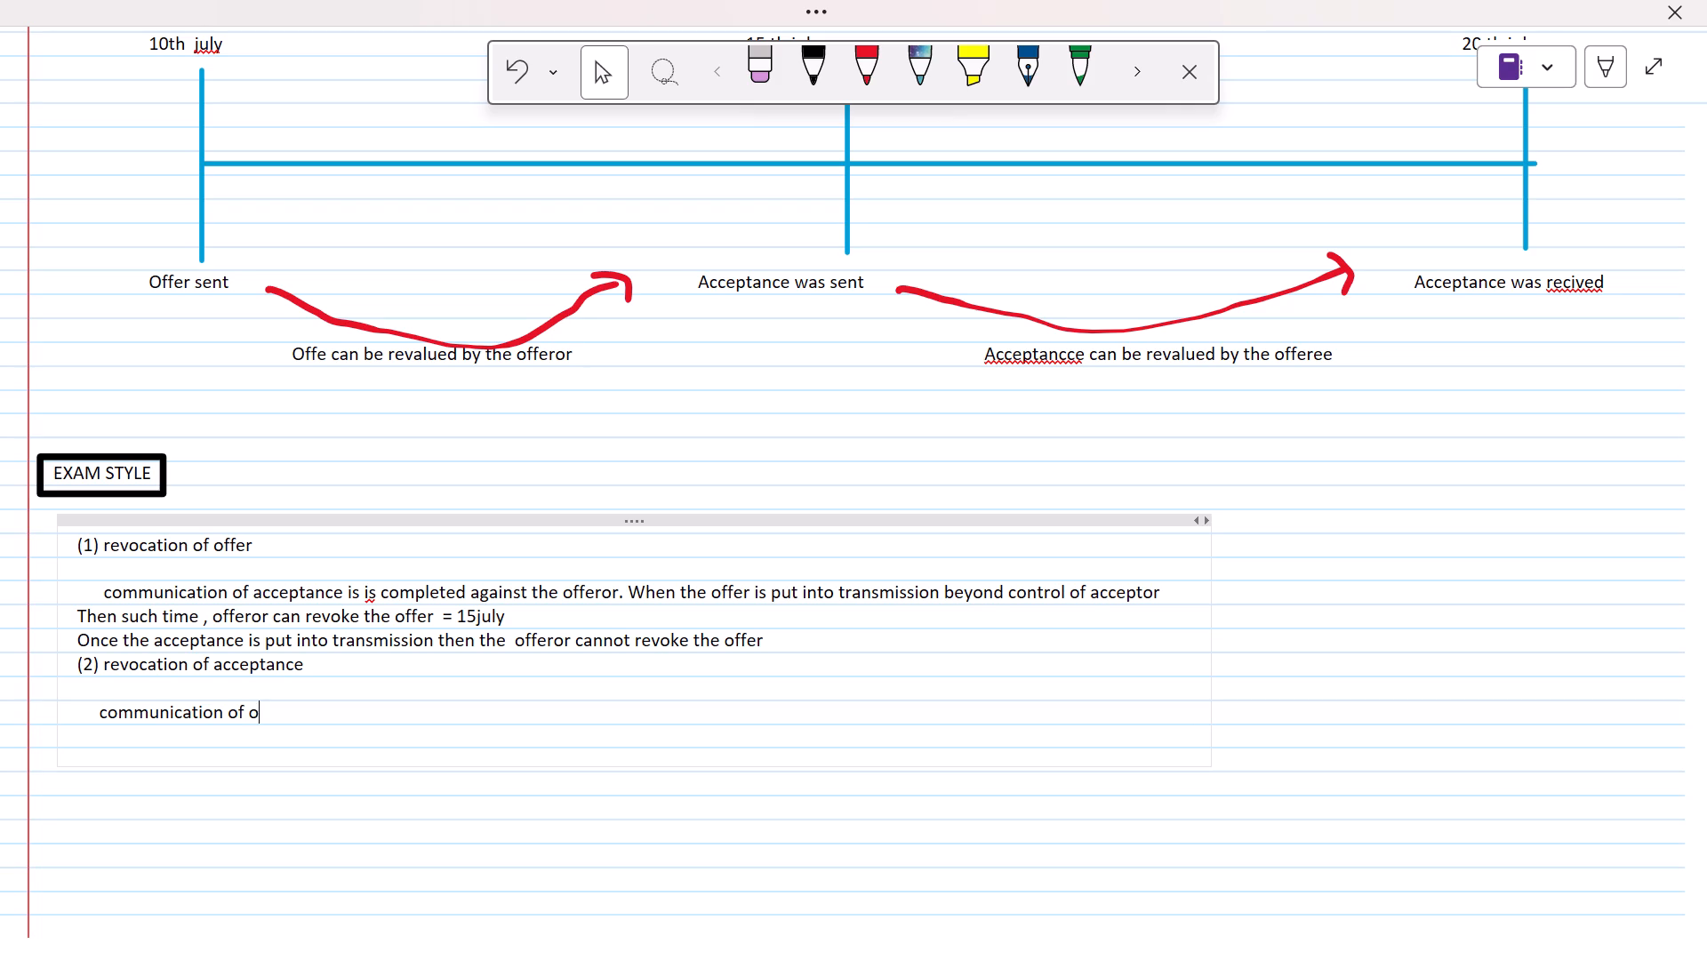
key("BackSpace")
key("a")
type("cceptance is comp")
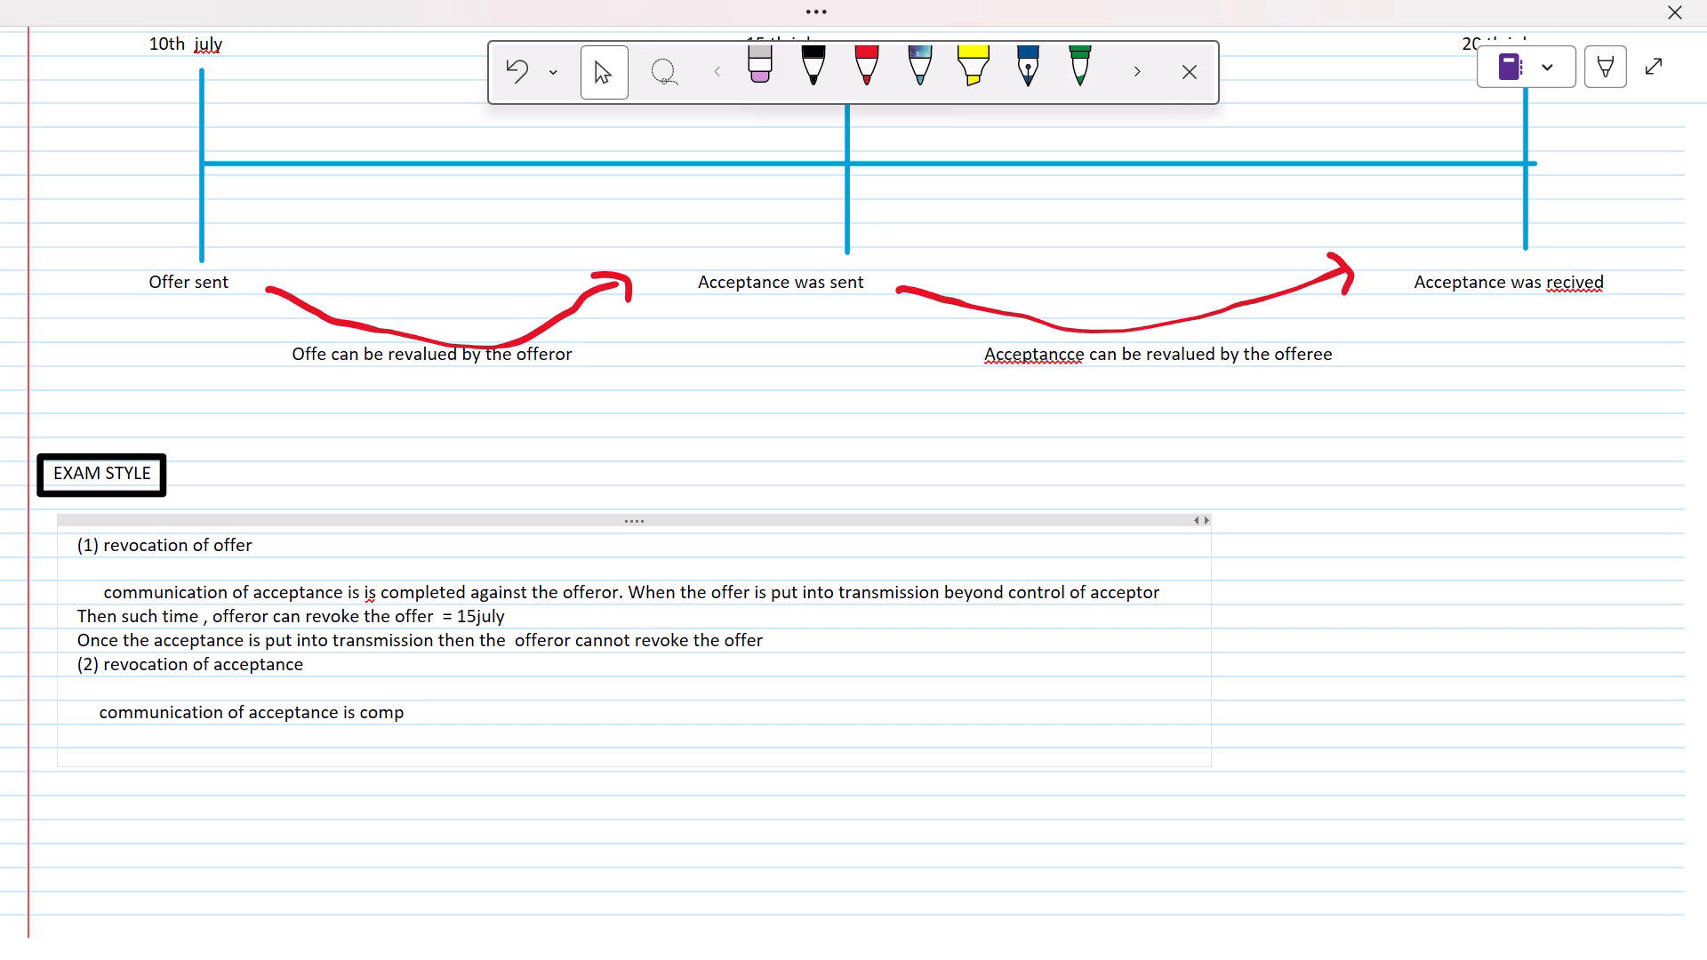
type("leted aga")
type("inst the oferee")
key("space")
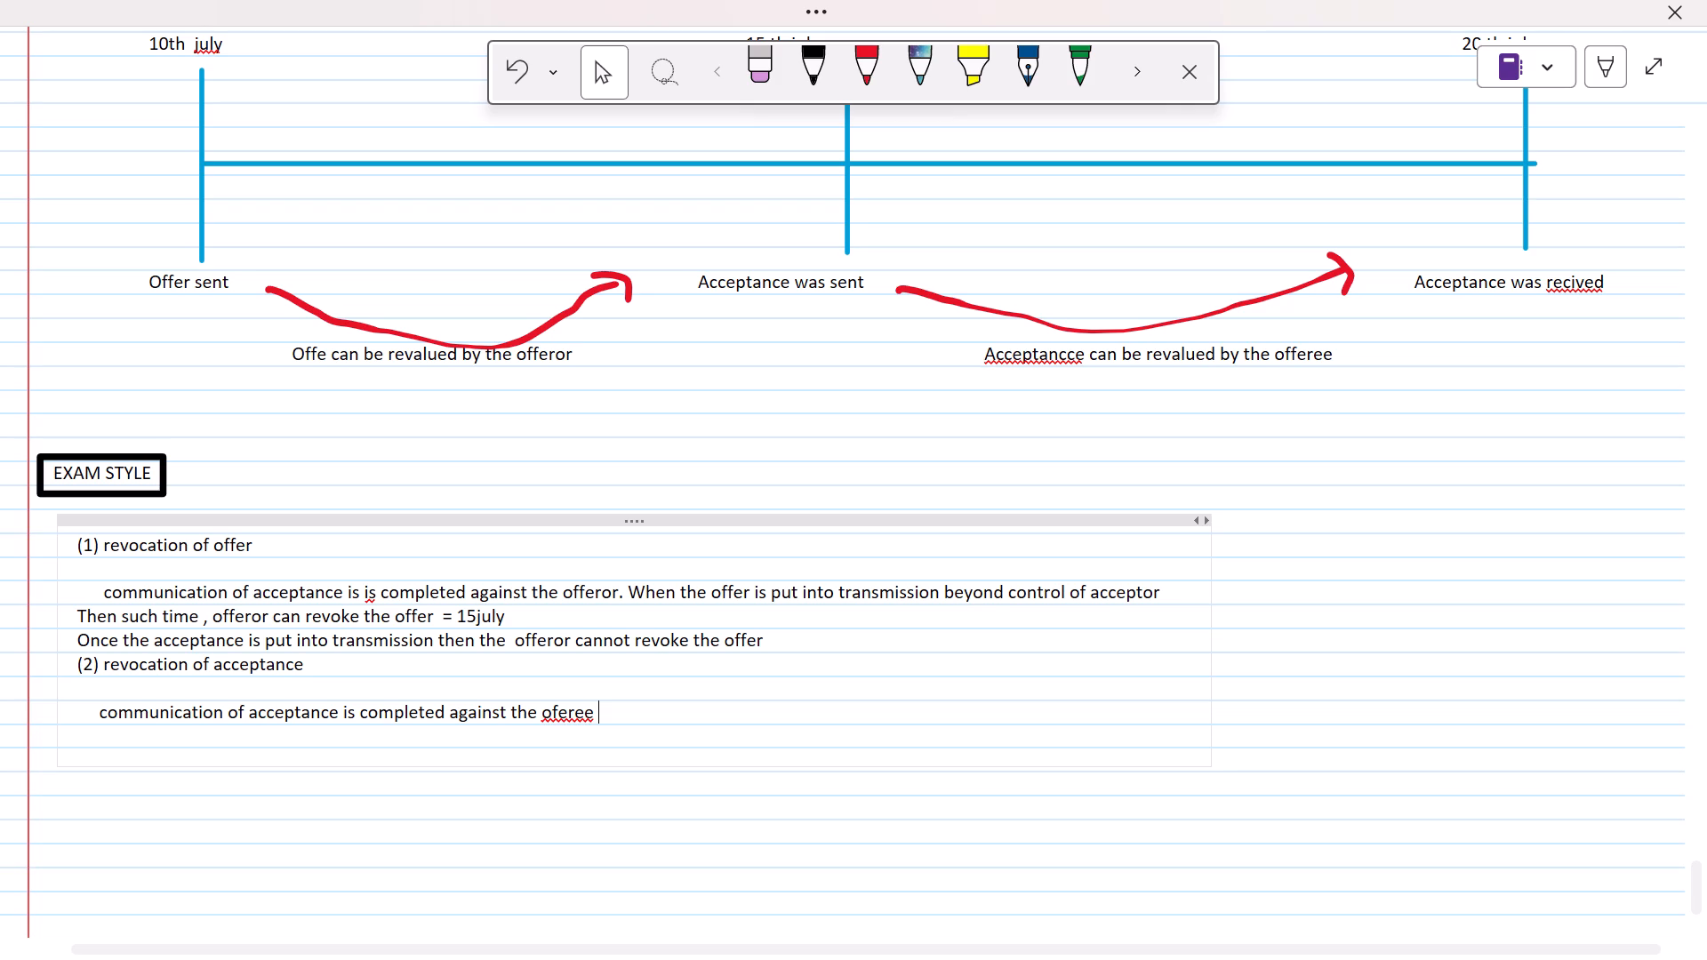
Add a new line beneath it reading "Till such time offeree can revoke the", fixing the typing errors.
key("Return")
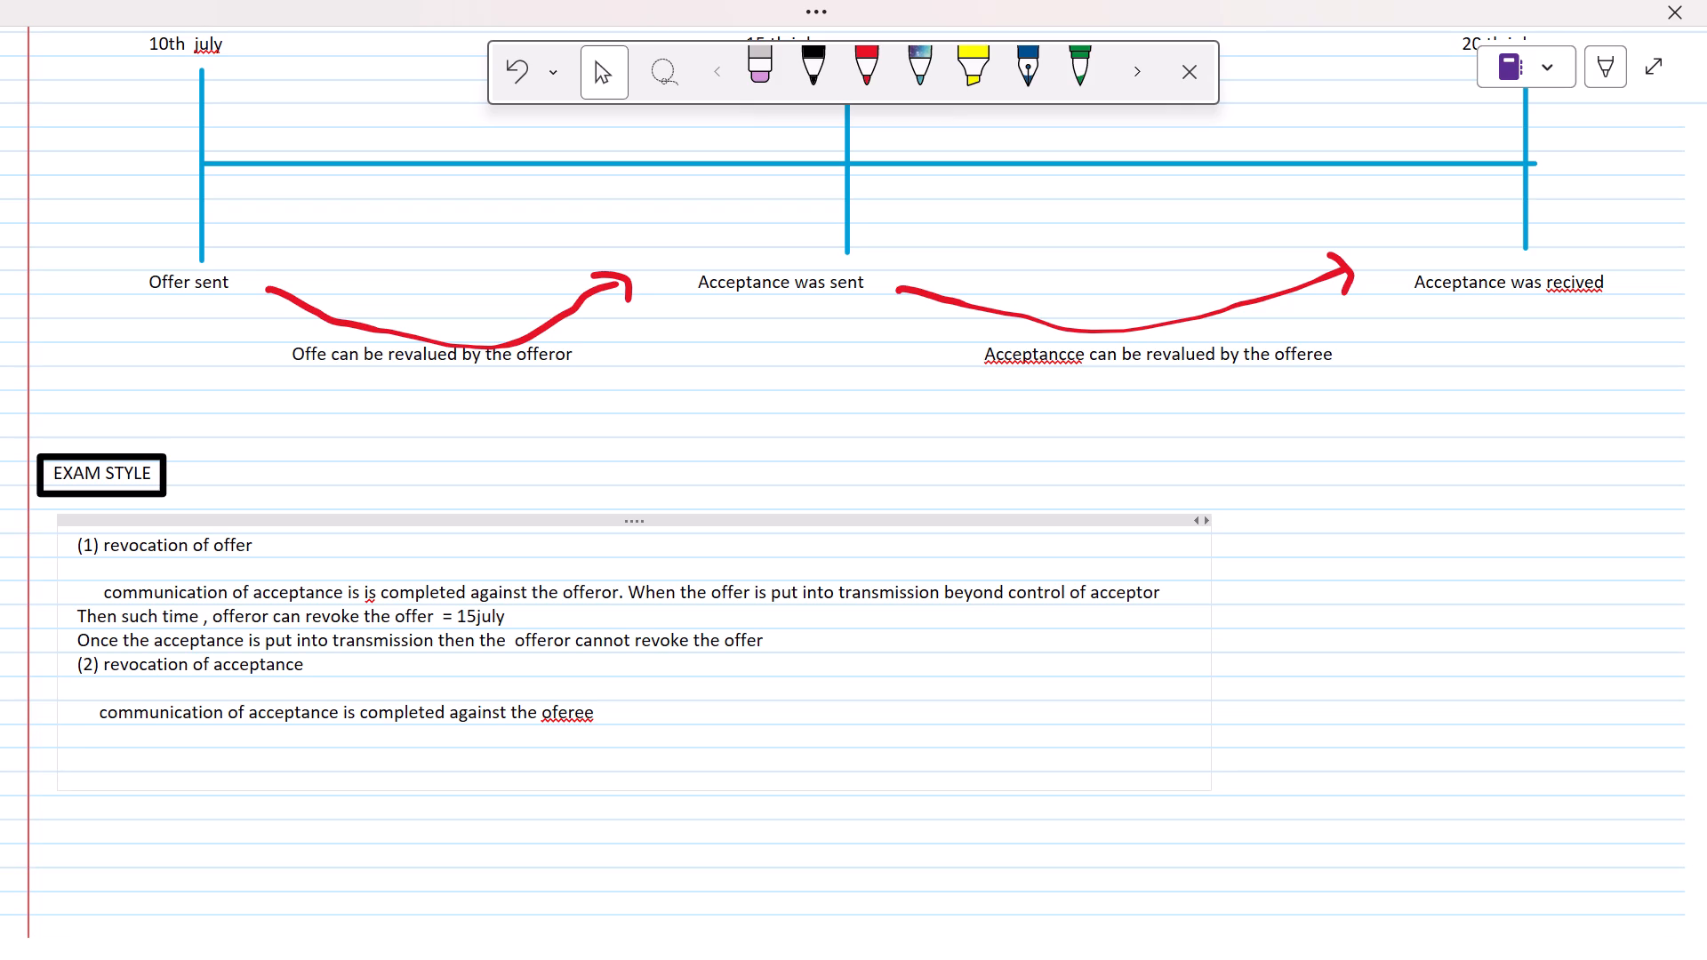
type("til l=")
key("BackSpace")
key("equal")
key("BackSpace")
key("BackSpace")
key("BackSpace")
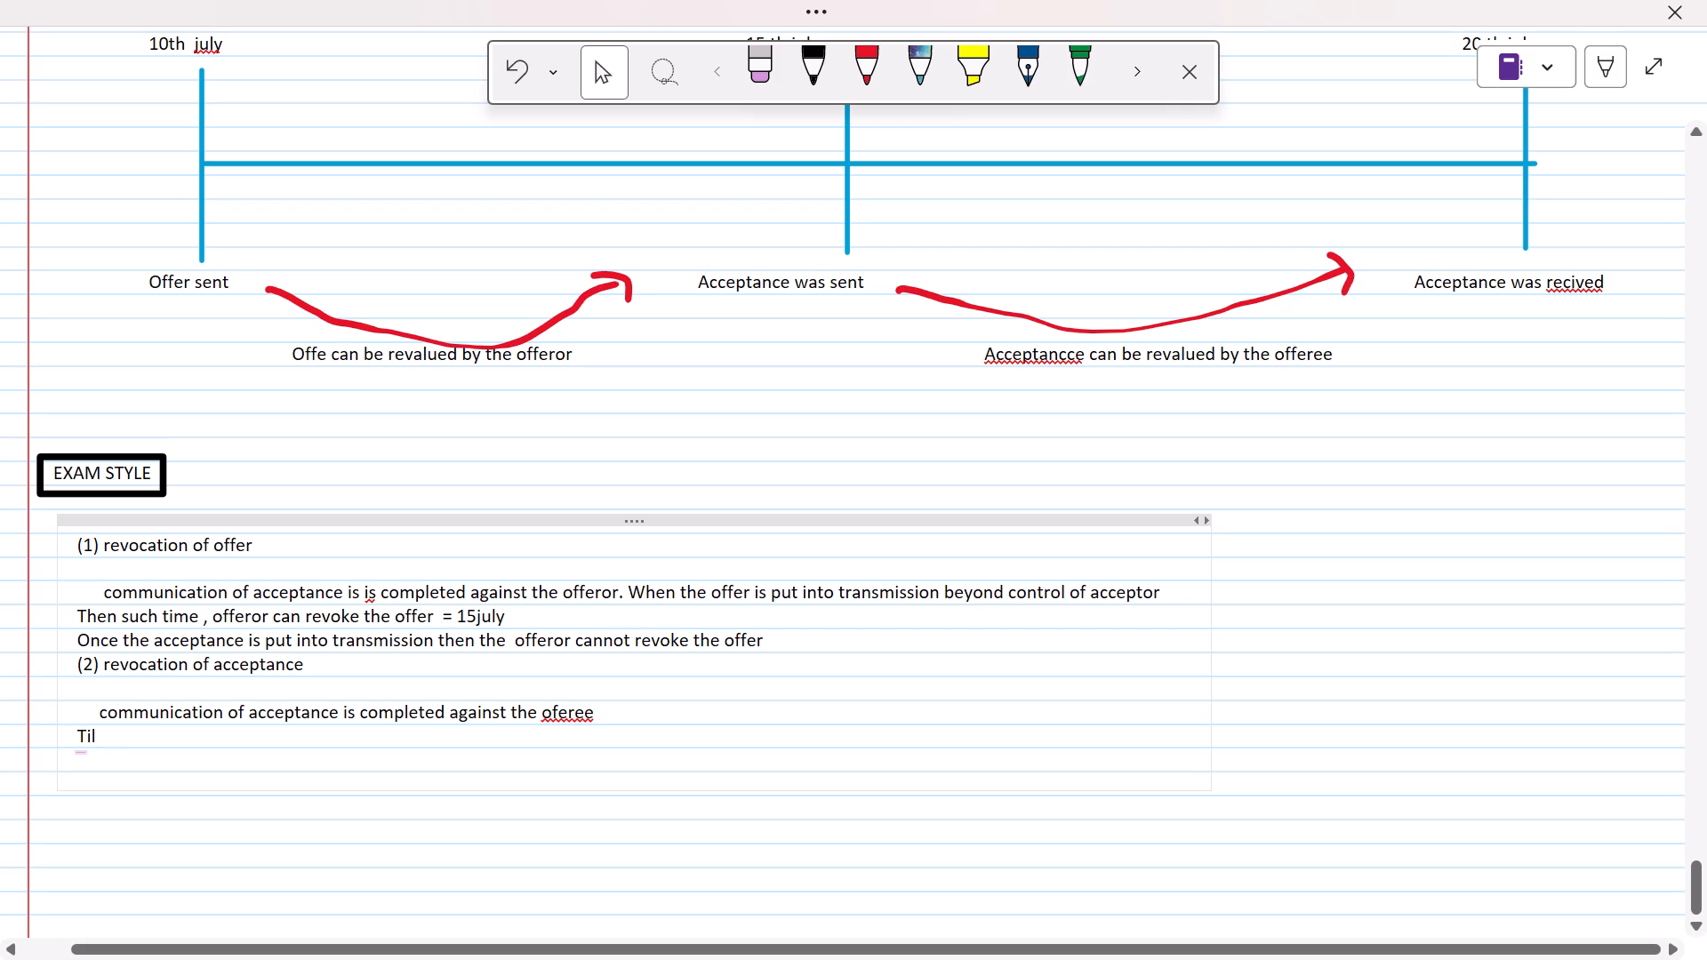
type("l a")
key("BackSpace")
type("such time offeree can revo")
key("space")
key("BackSpace")
type("ke thhe")
key("space")
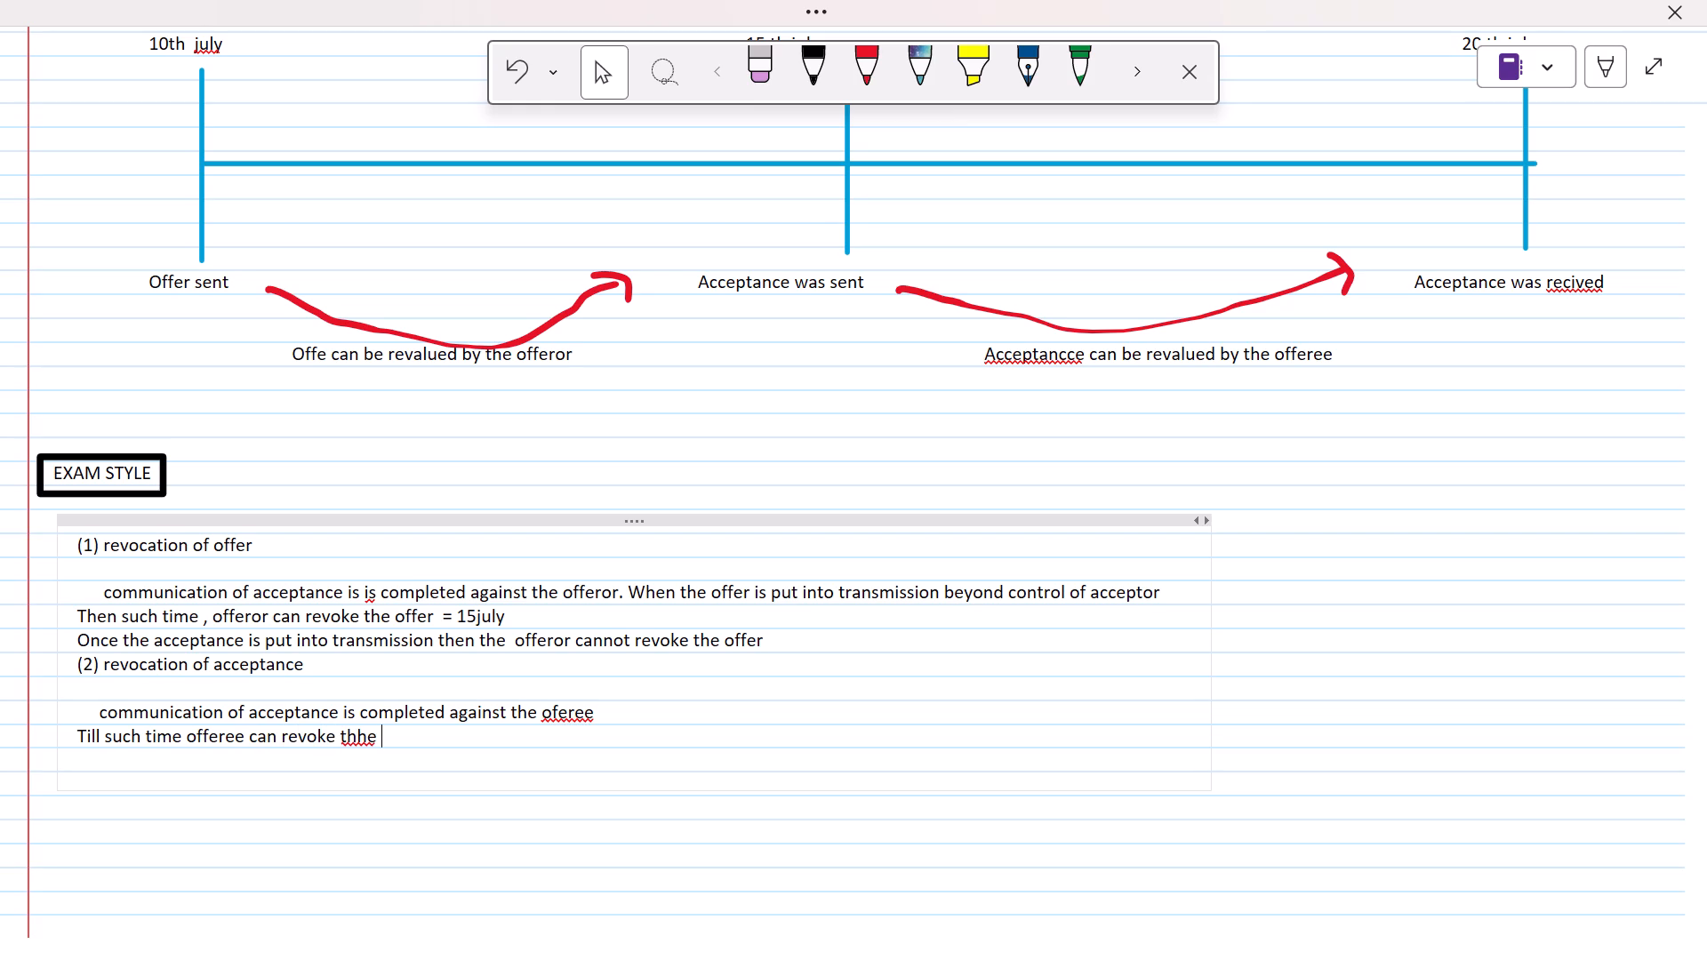
key("BackSpace")
key("BackSpace")
key("BackSpace")
type("e")
key("space")
Replace the closing "the" with "his acceptance =20 july" in the "Till such time" line.
key("BackSpace")
key("BackSpace")
key("BackSpace")
key("BackSpace")
type("his acceptanc")
type("e")
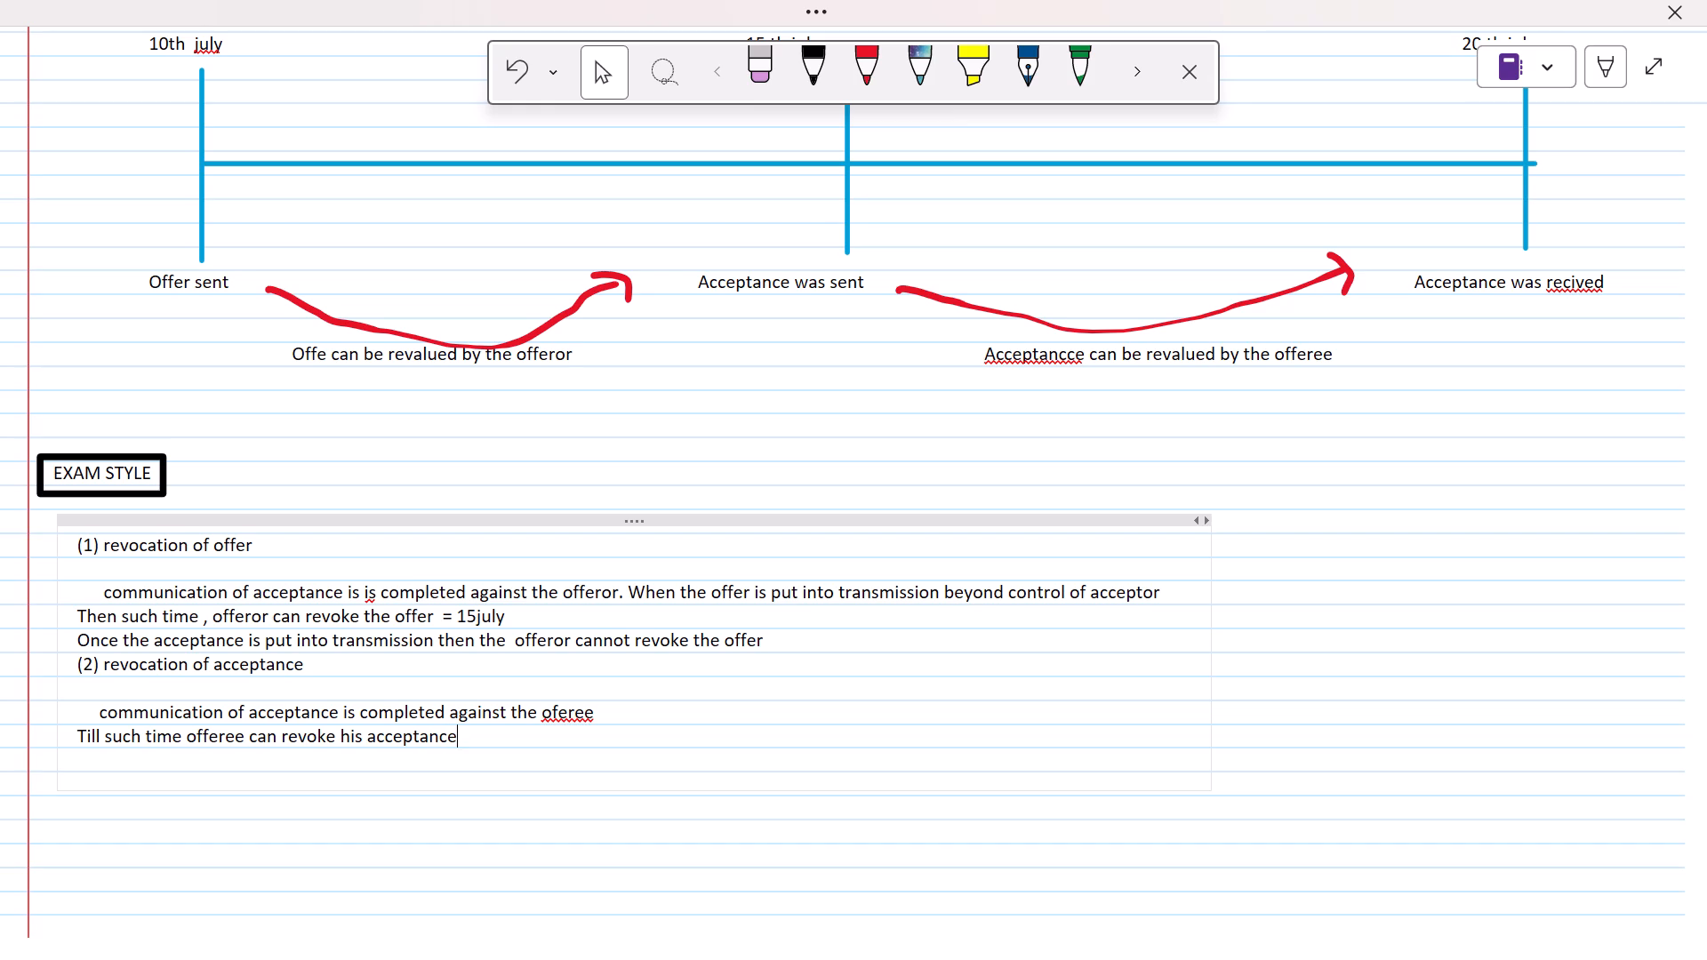
key("space")
key("equal")
type("20 july")
key("space")
Below the "Till such time" line, start a new line reading "Once the acceptance has reached the offeror", fixing typing errors.
key("Return")
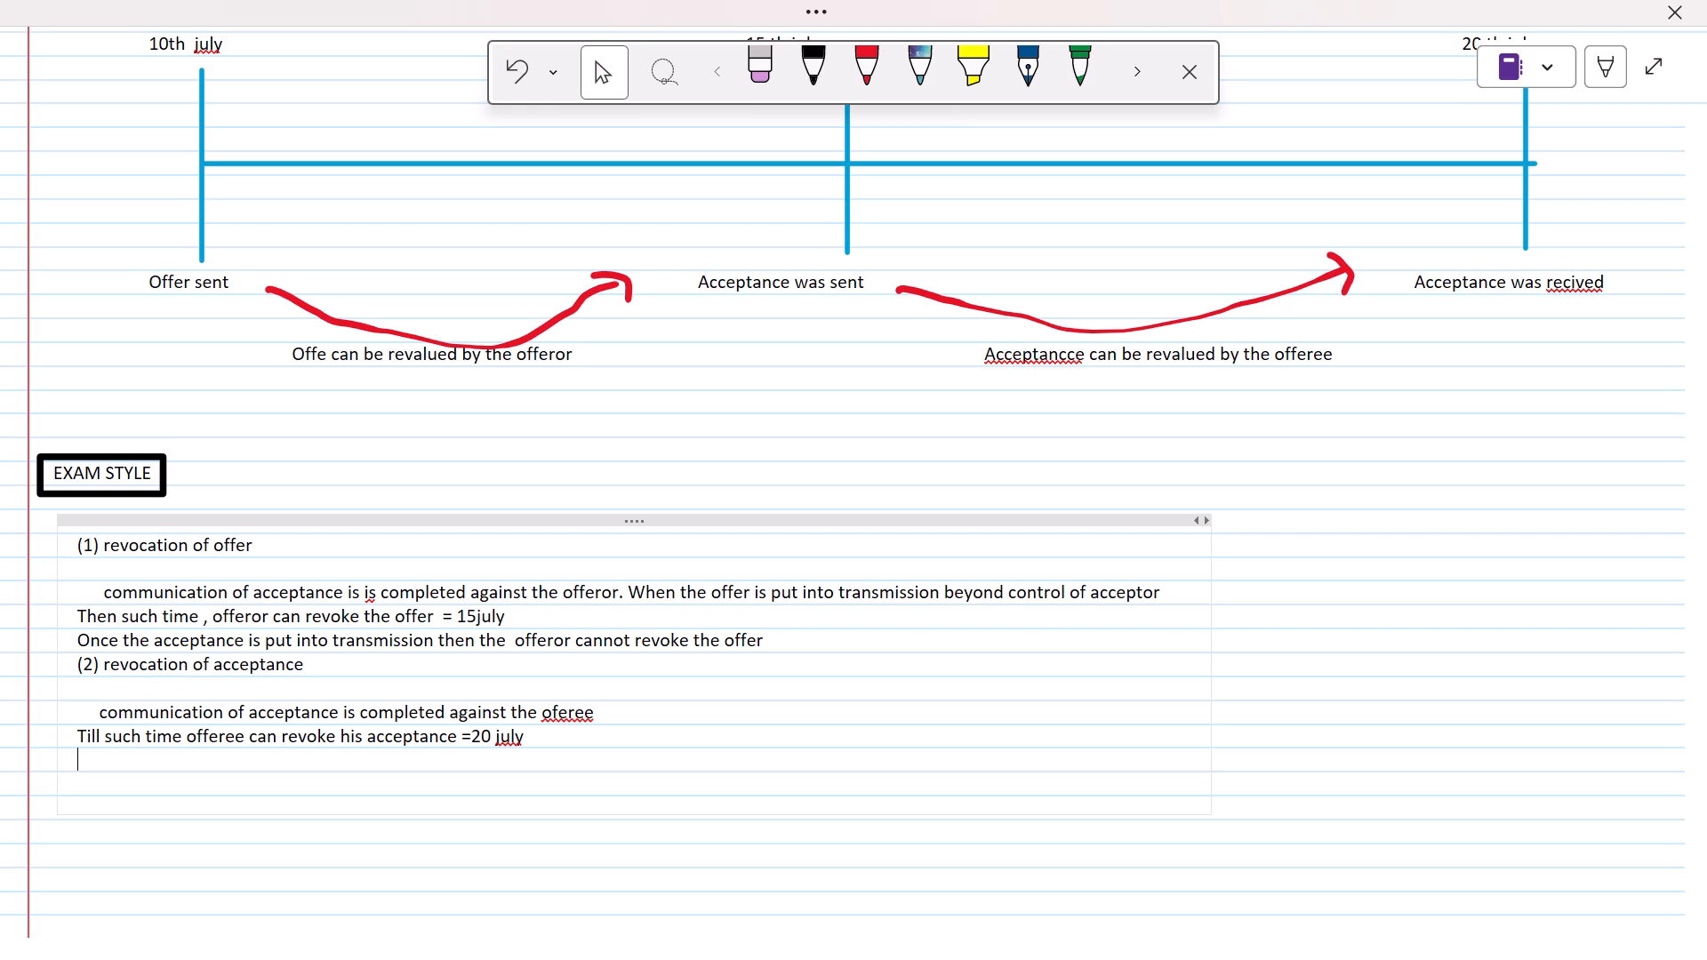
key("t")
key("BackSpace")
type("once the o")
key("BackSpace")
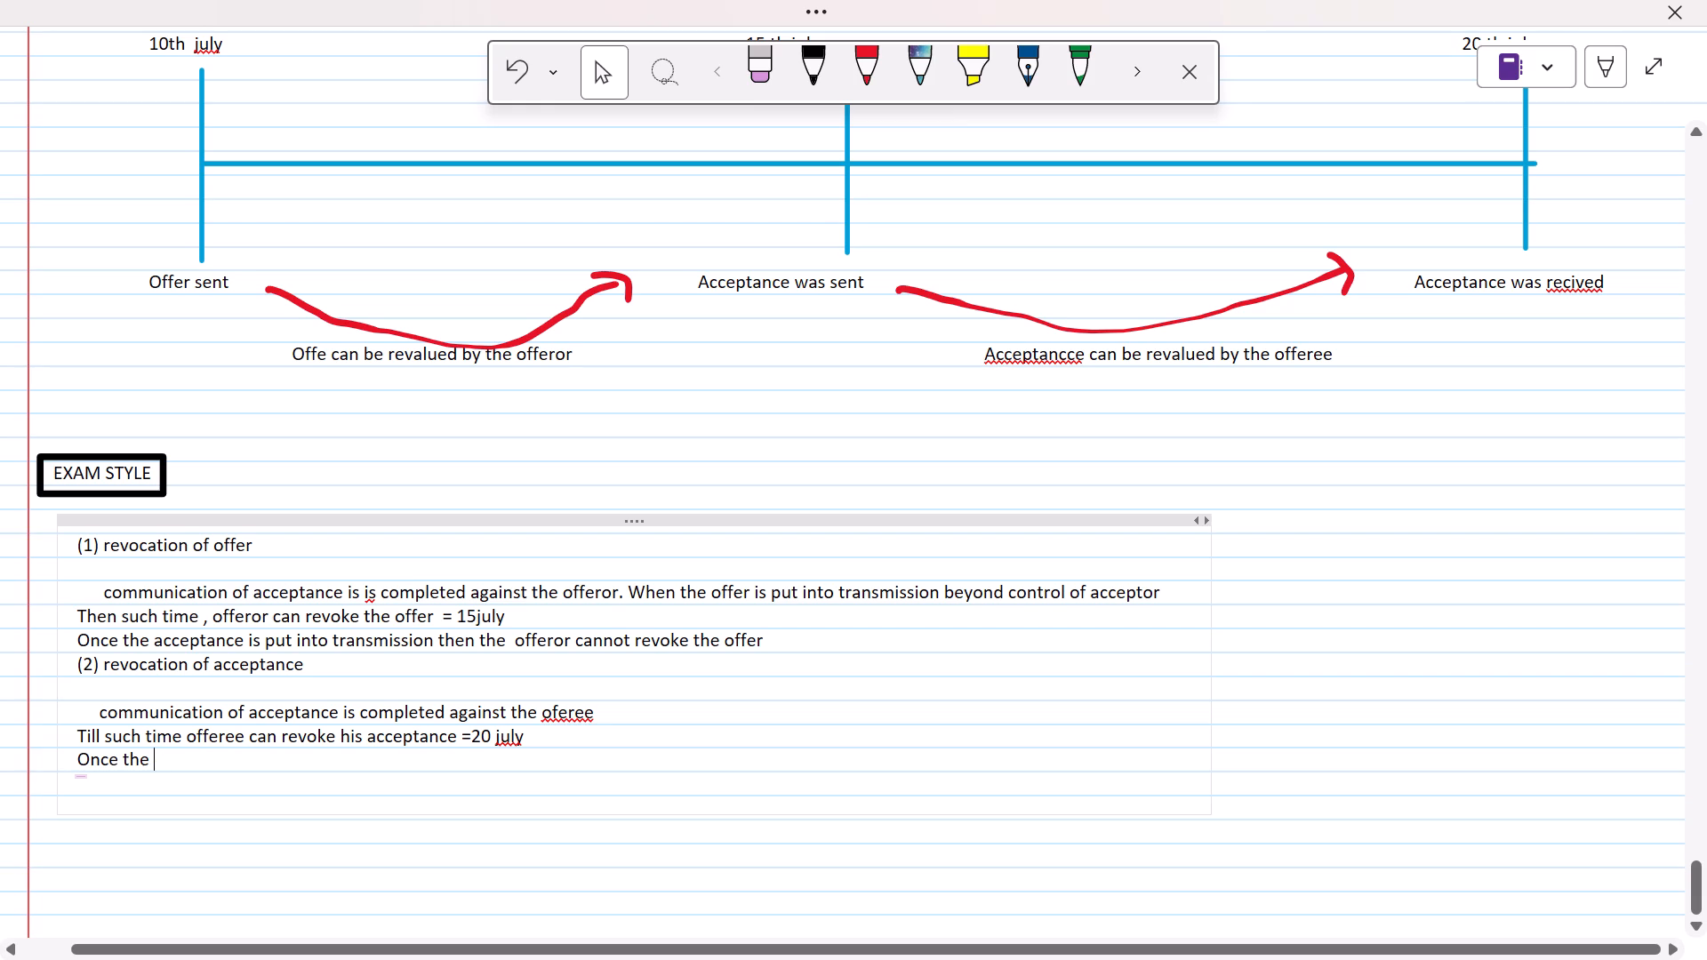
type("acceptance is")
key("space")
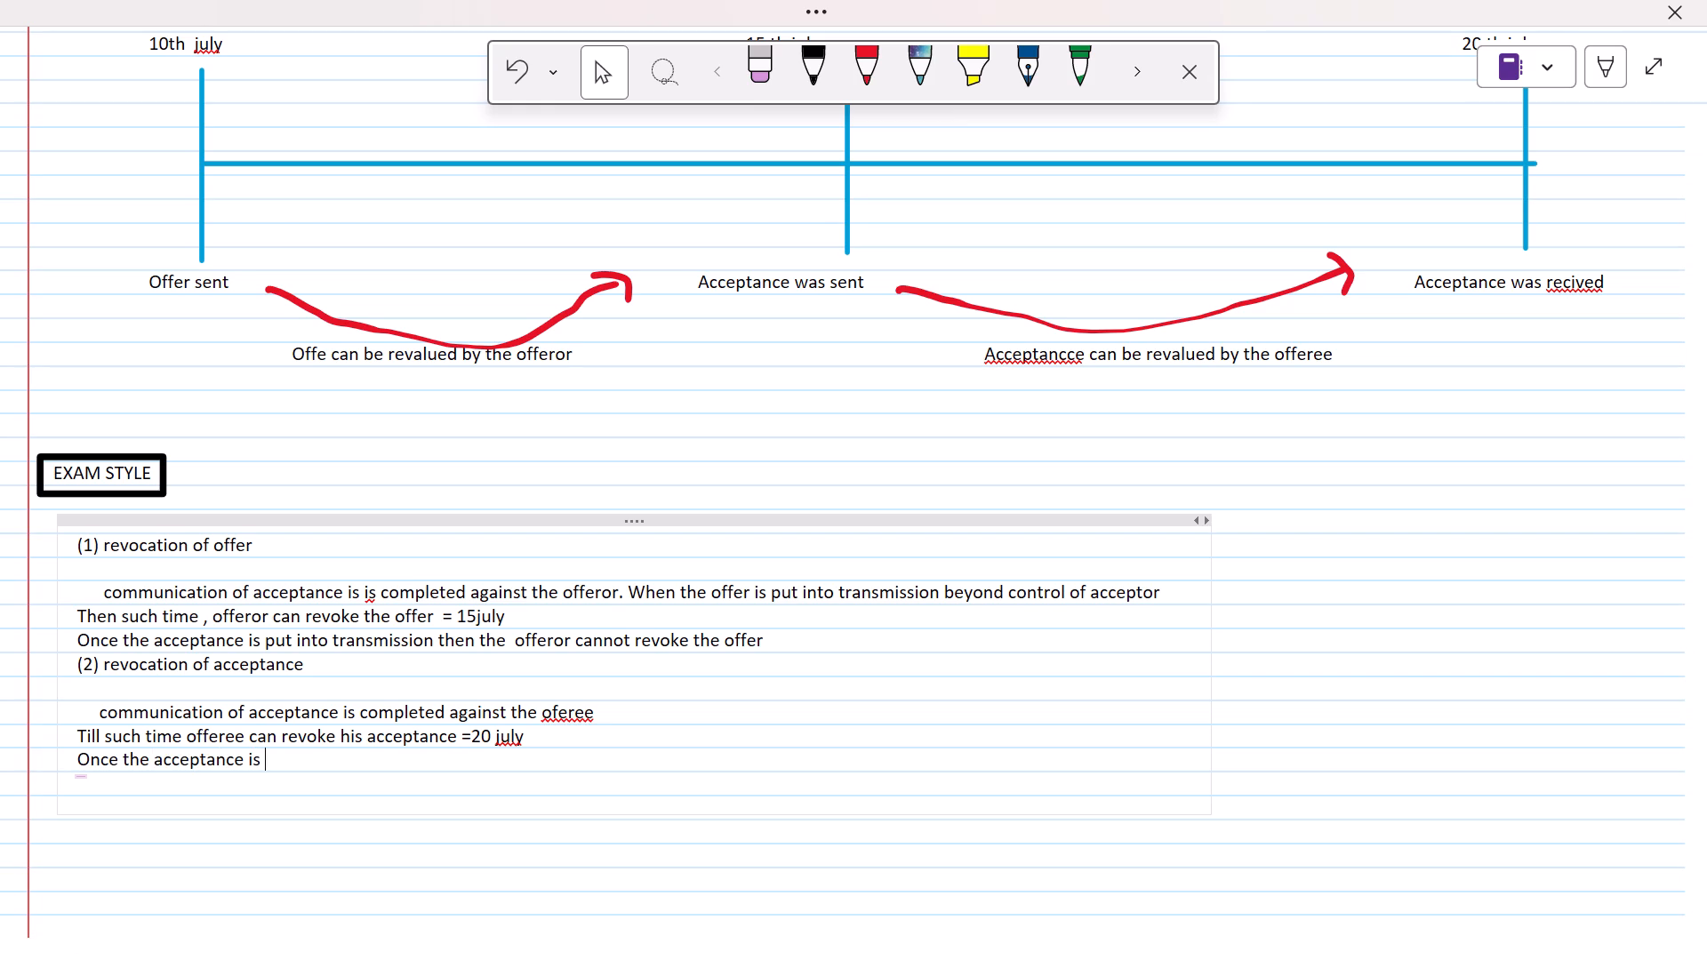
key("BackSpace")
key("BackSpace")
key("BackSpace")
type("has ra")
key("BackSpace")
type("eacher")
key("BackSpace")
key("BackSpace")
type("d")
key("space")
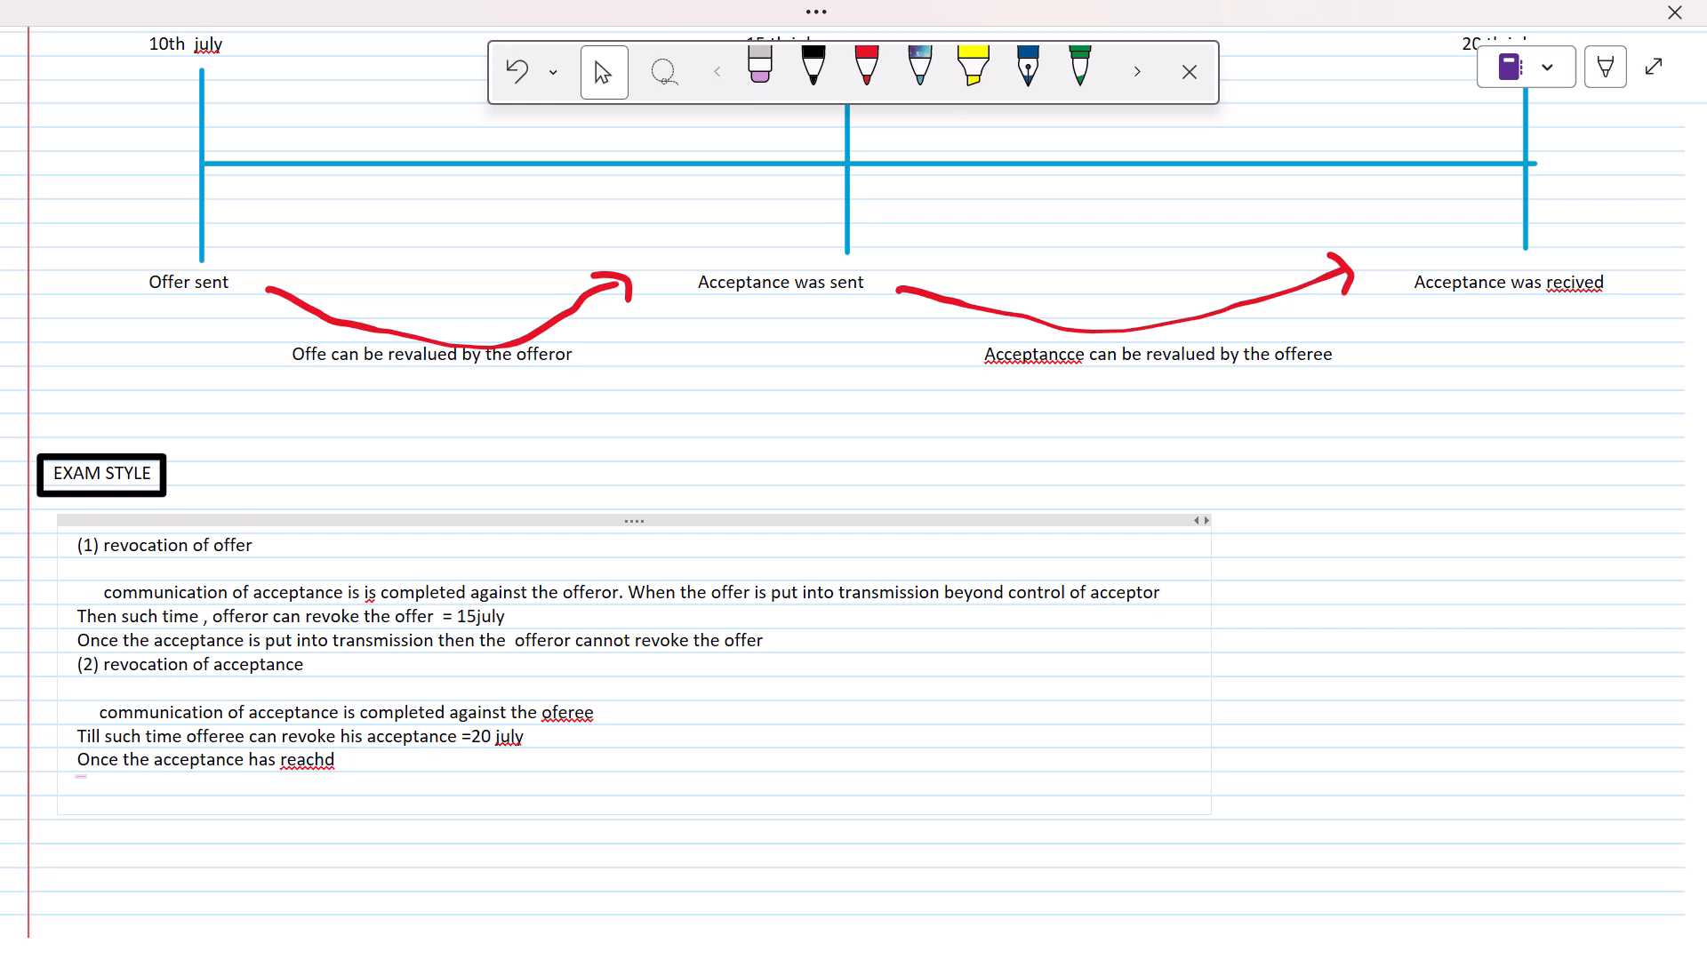
key("BackSpace")
key("BackSpace")
type("ed teh")
key("BackSpace")
key("BackSpace")
type("he offeror")
key("space")
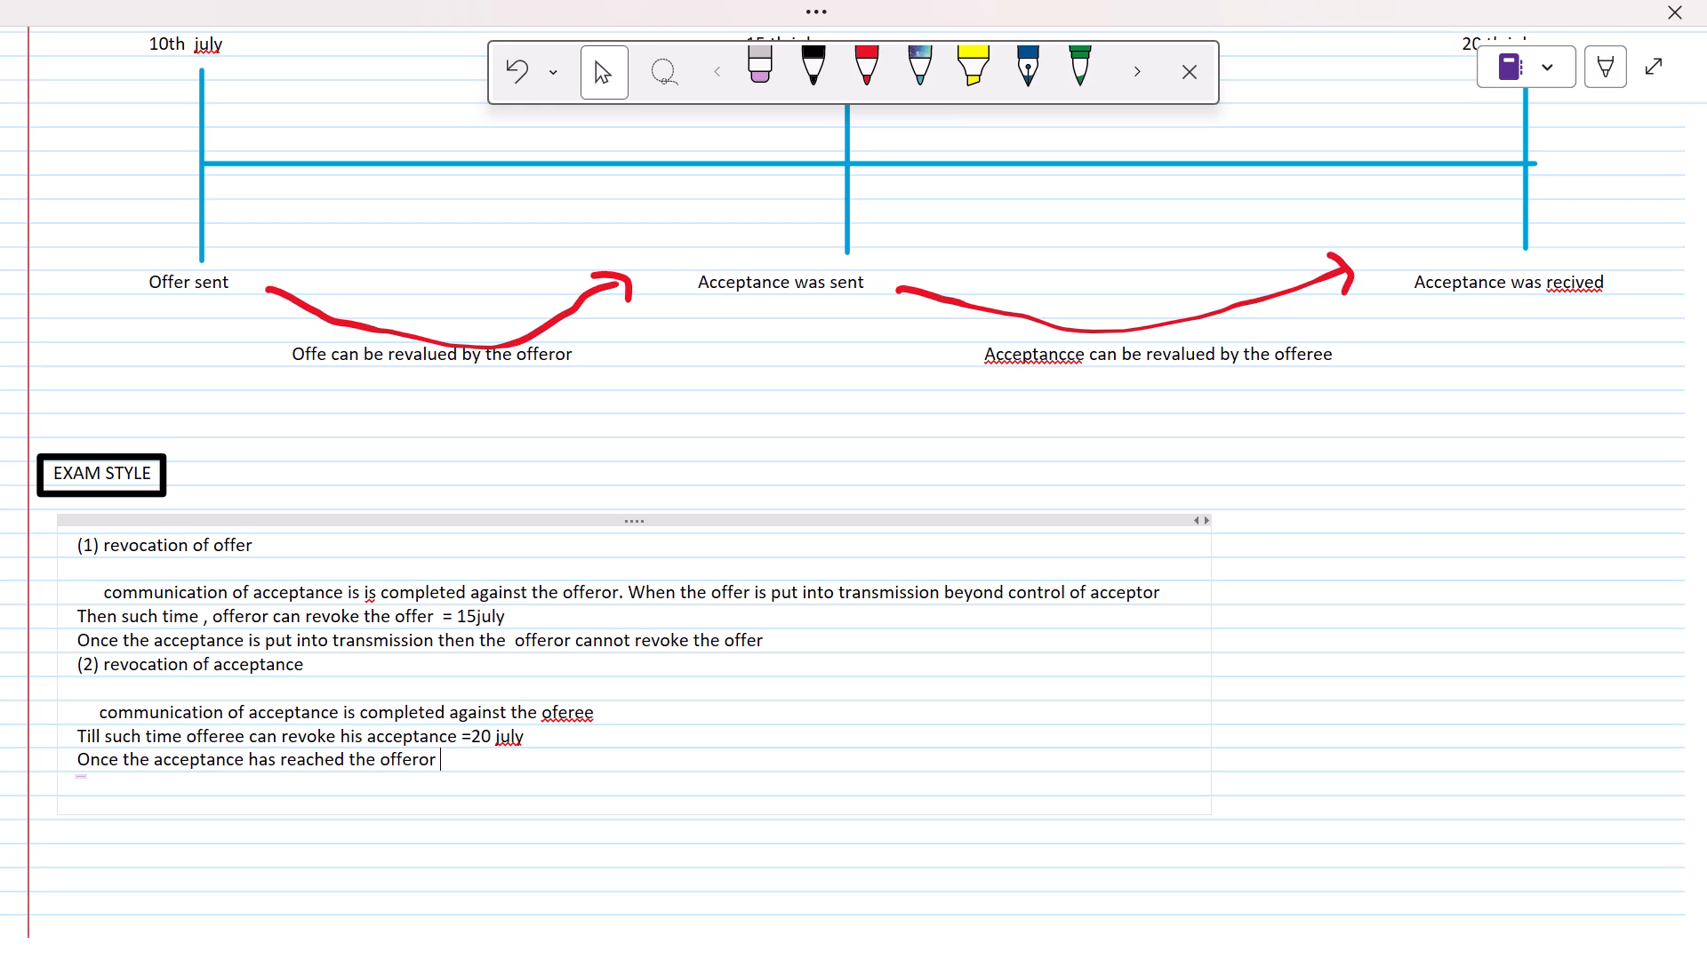
Continue the new last line with "the offeree cannot", using "the offeree" instead of "he".
type("he cannot")
key("space")
key("Left")
key("Left")
key("Left")
key("Left")
key("Left")
key("Left")
key("Left")
key("BackSpace")
key("BackSpace")
key("BackSpace")
key("BackSpace")
key("space")
type("the offeree")
key("space")
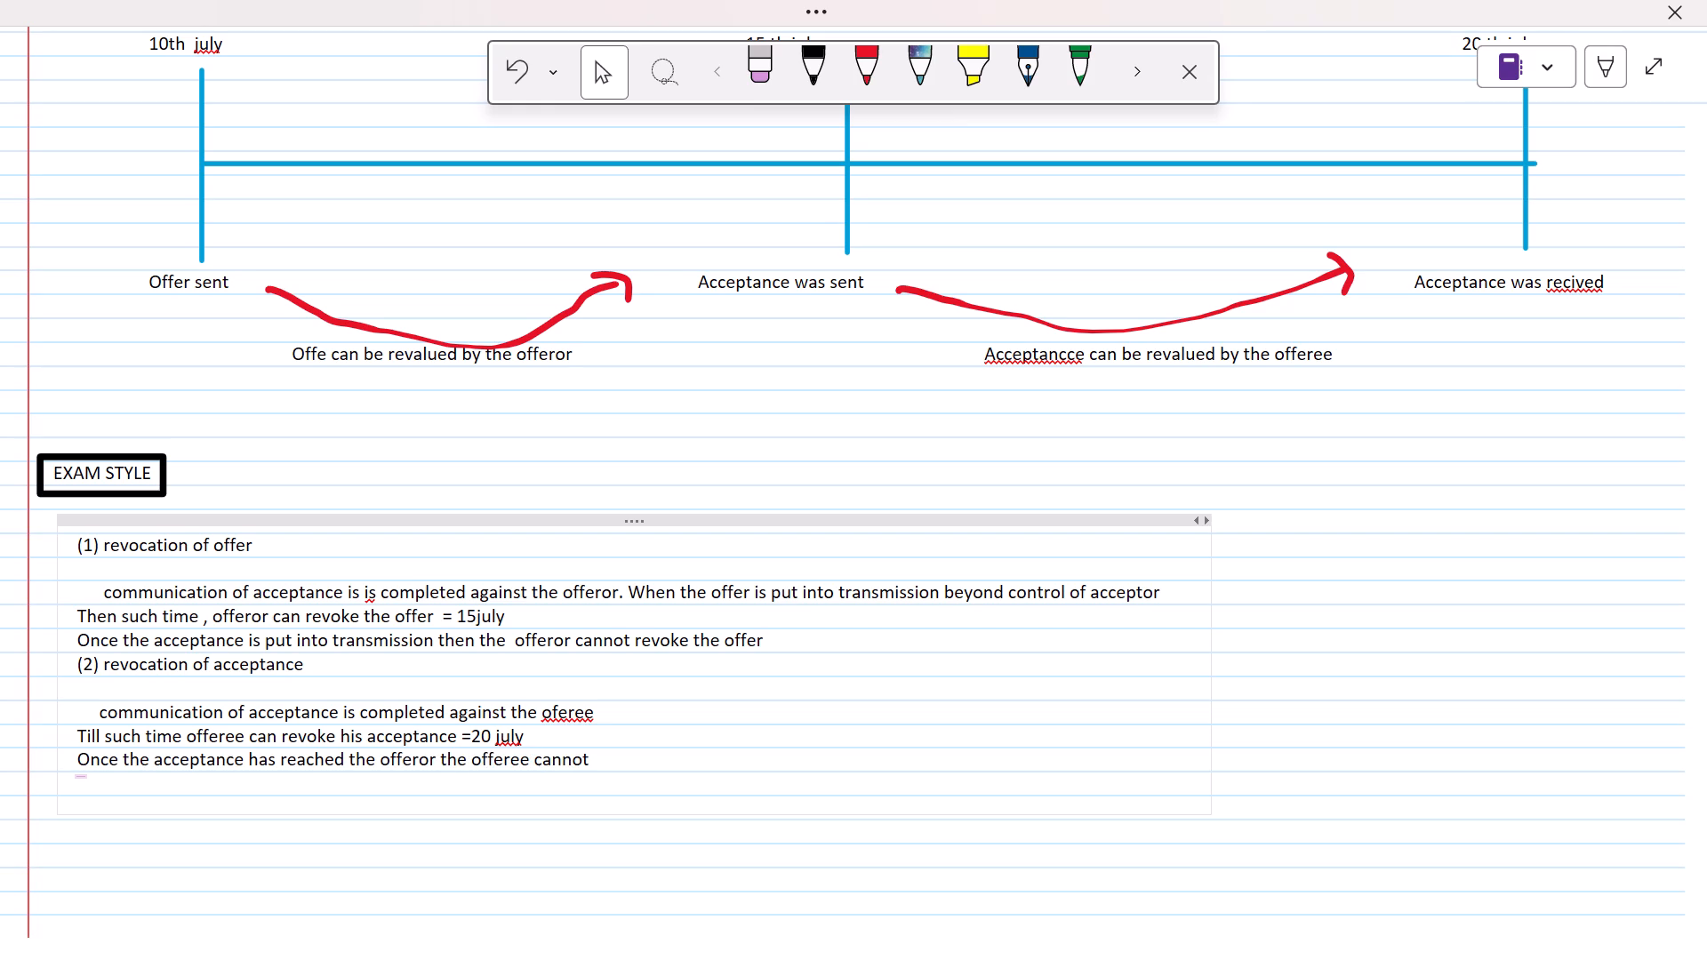
Finish the last line under heading (2) with "revoke the acceptance".
key("Right")
key("Right")
key("Right")
key("Right")
key("Right")
key("Right")
key("space")
type("revoke the oo")
key("BackSpace")
key("BackSpace")
type("acceptance")
key("space")
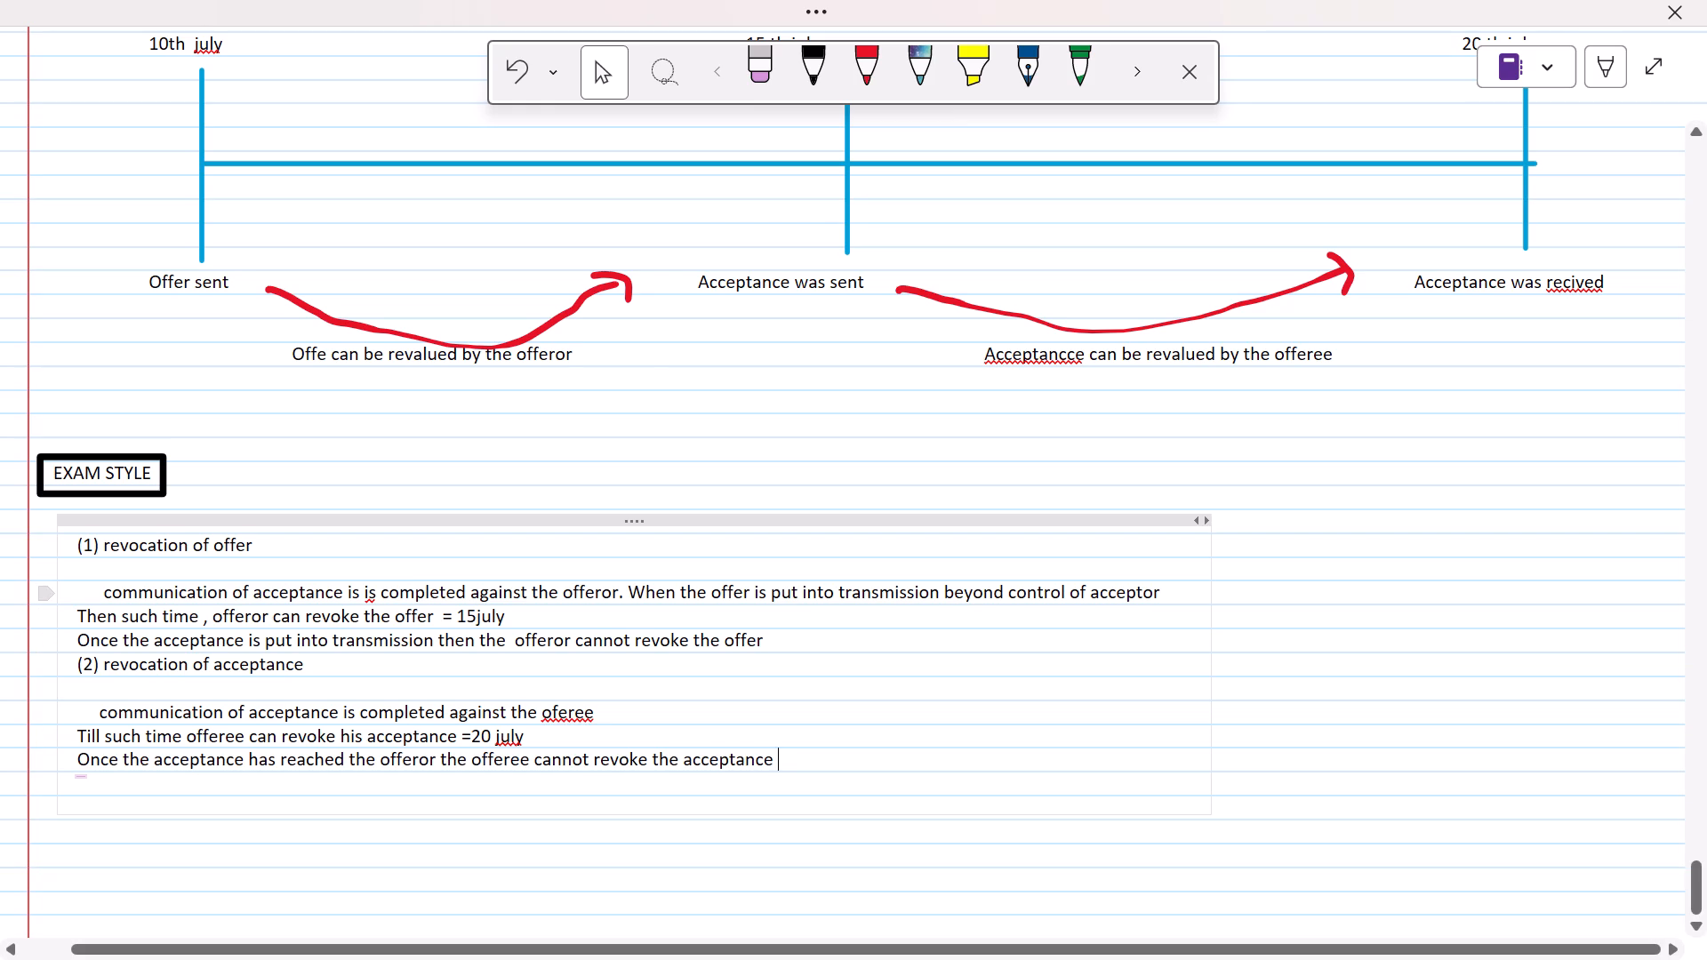
Highlight "When the offer is put into transmission beyond control of acceptor" in yellow.
left_click_drag(632, 589, 1173, 595)
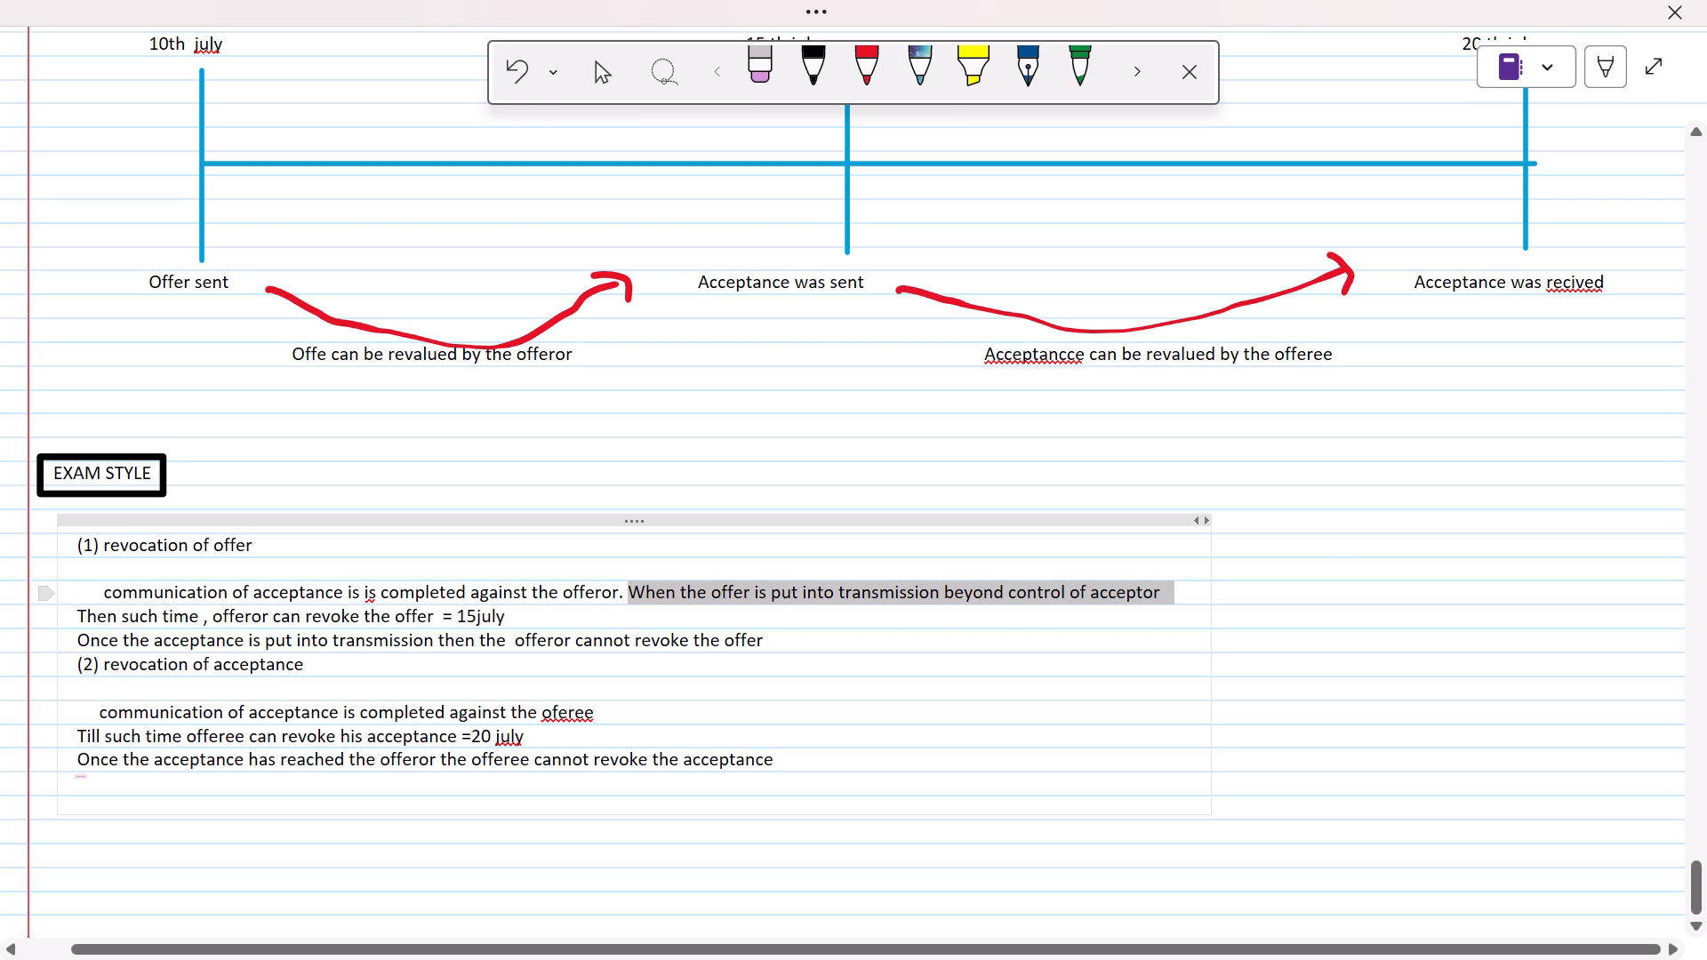
left_click_drag(1173, 595, 1164, 594)
left_click(1274, 548)
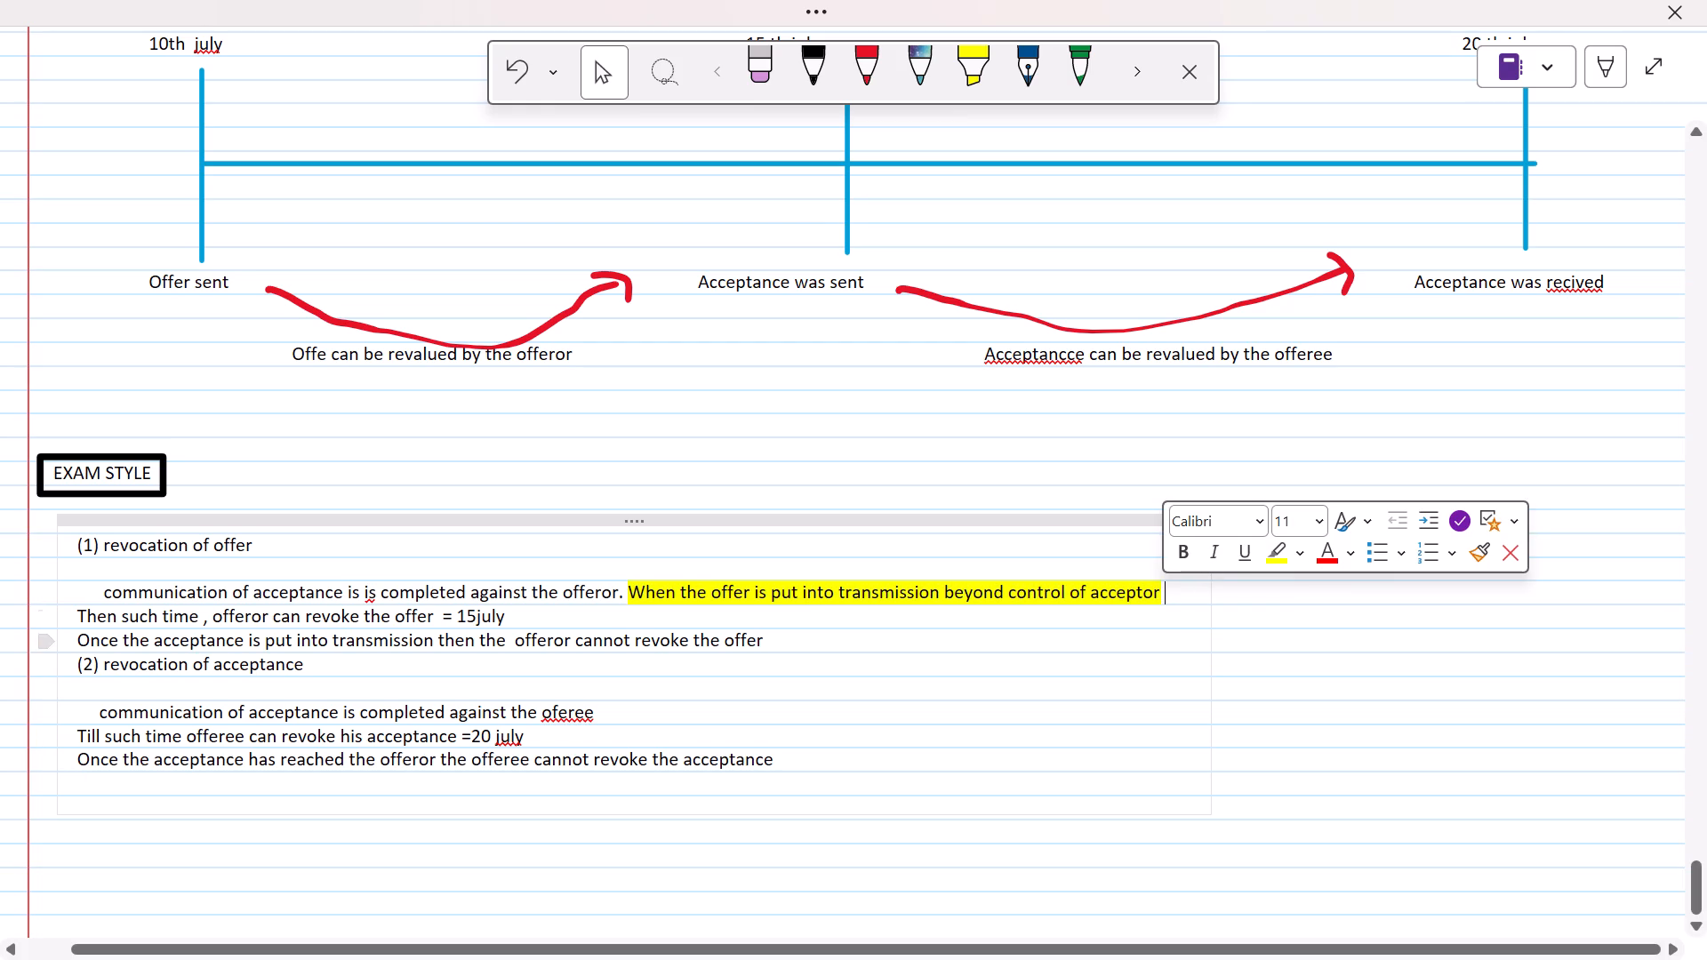
Highlight the heading texts "revocation of offer" and "revocation of acceptance" in yellow, leaving out their numbers.
left_click_drag(100, 545, 251, 540)
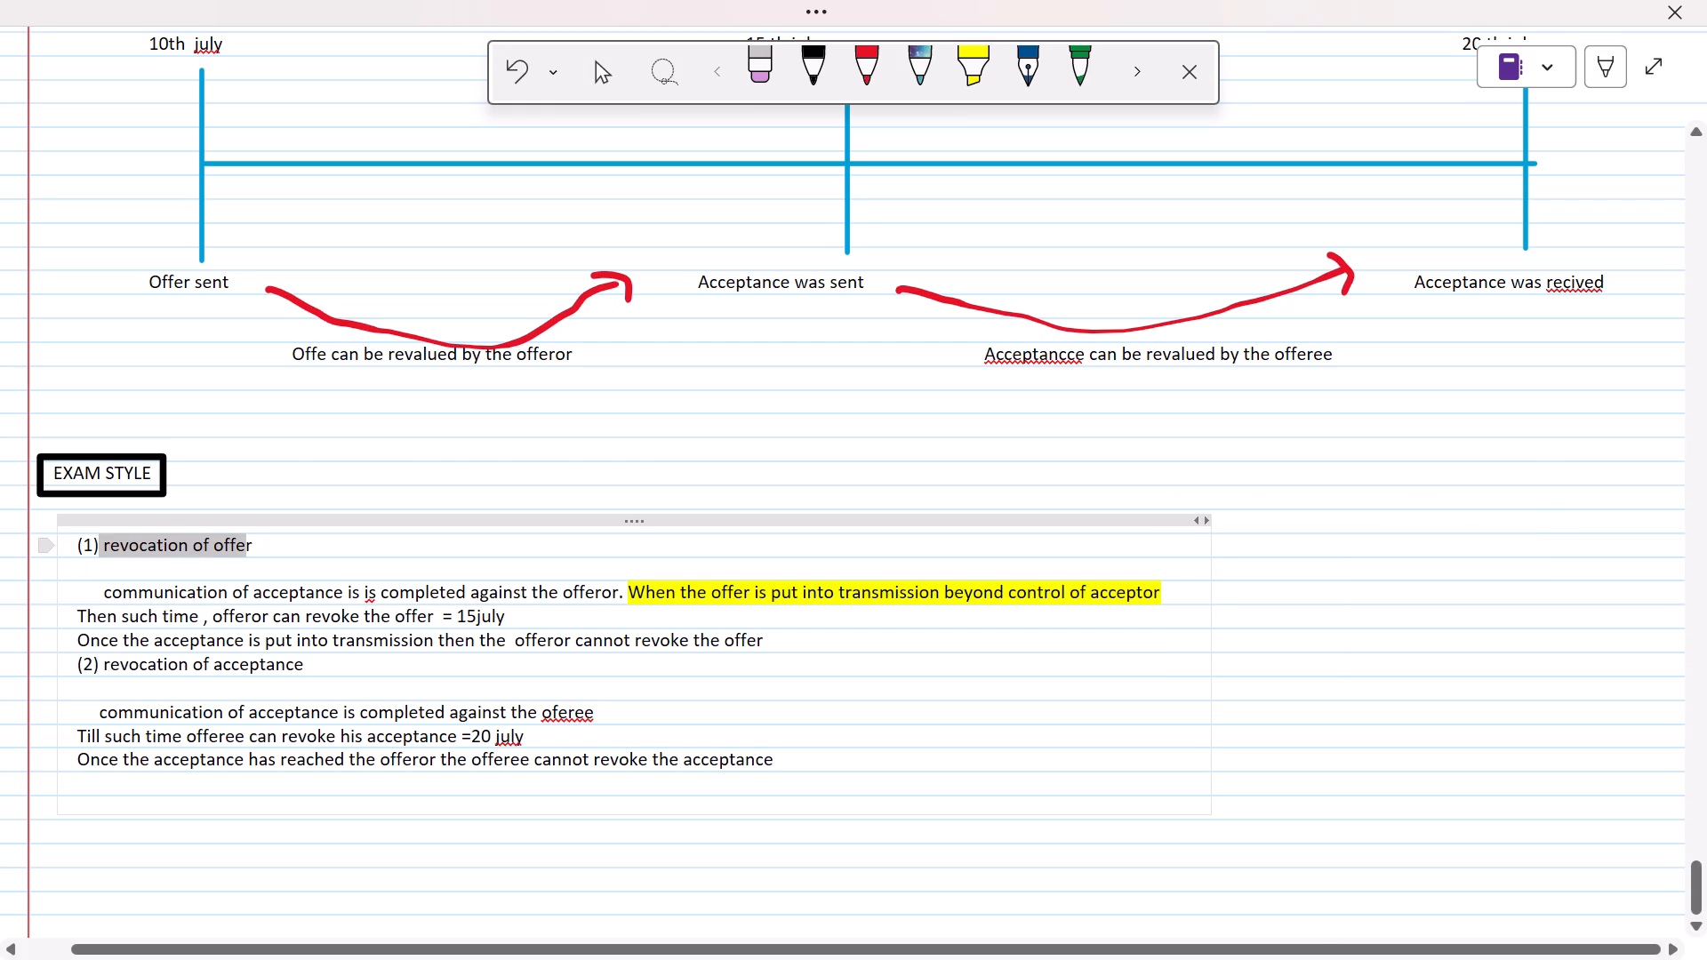
left_click_drag(251, 540, 267, 534)
left_click(381, 498)
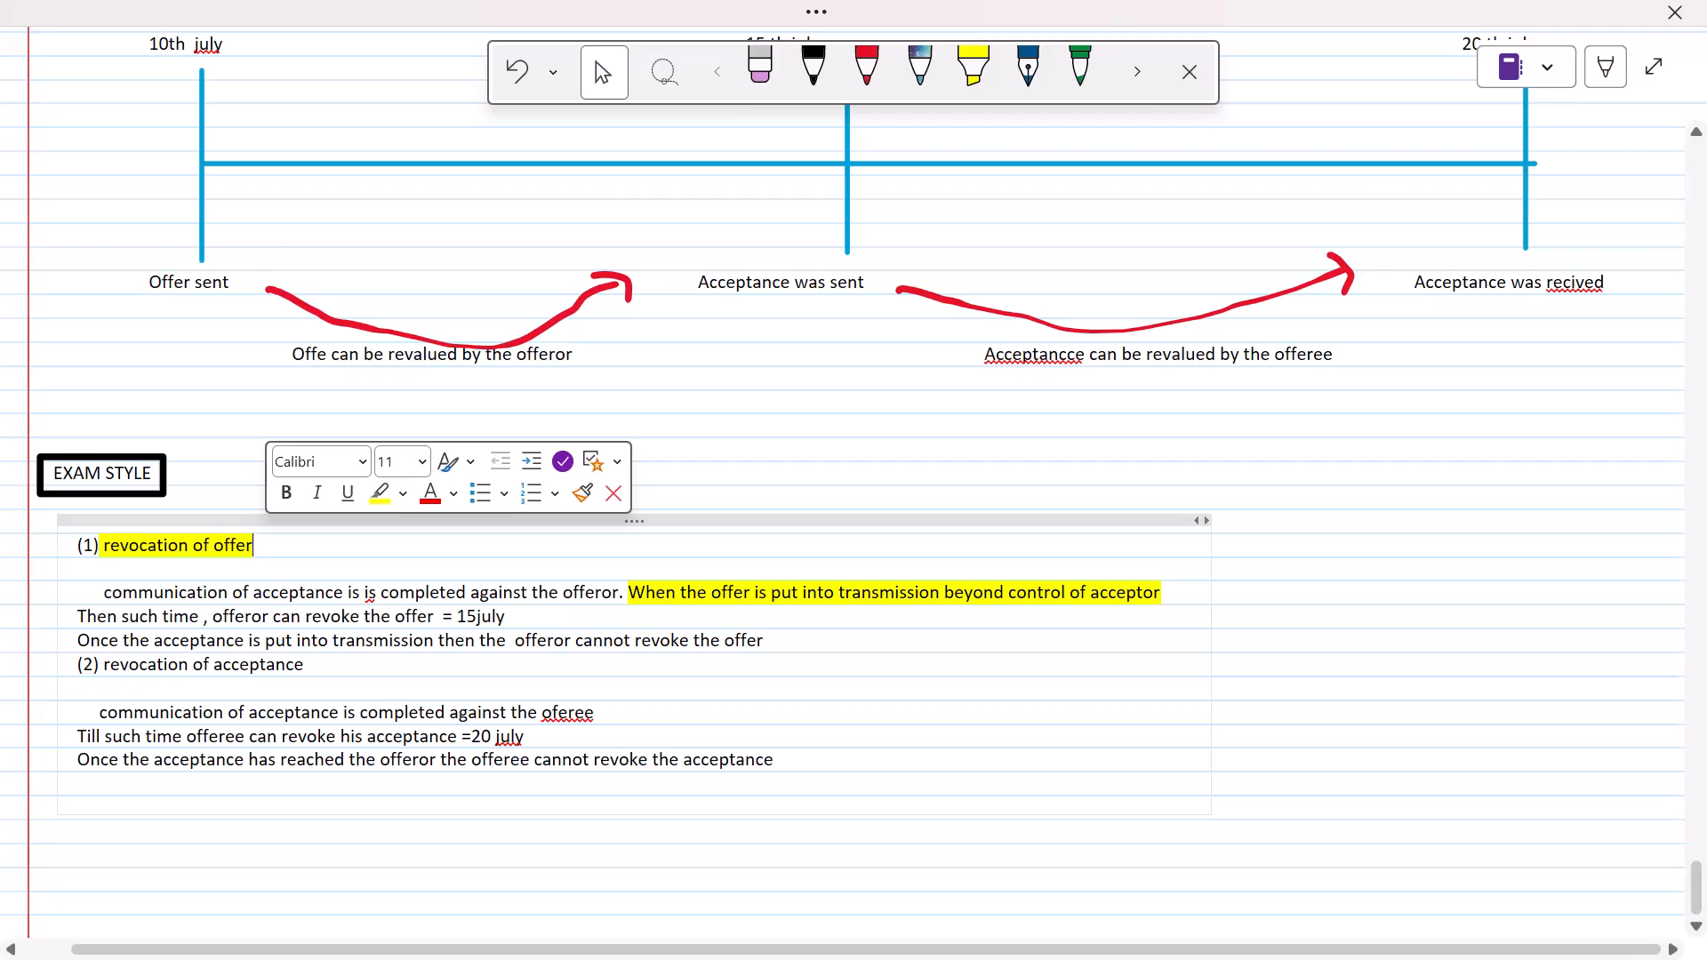
left_click_drag(102, 660, 213, 660)
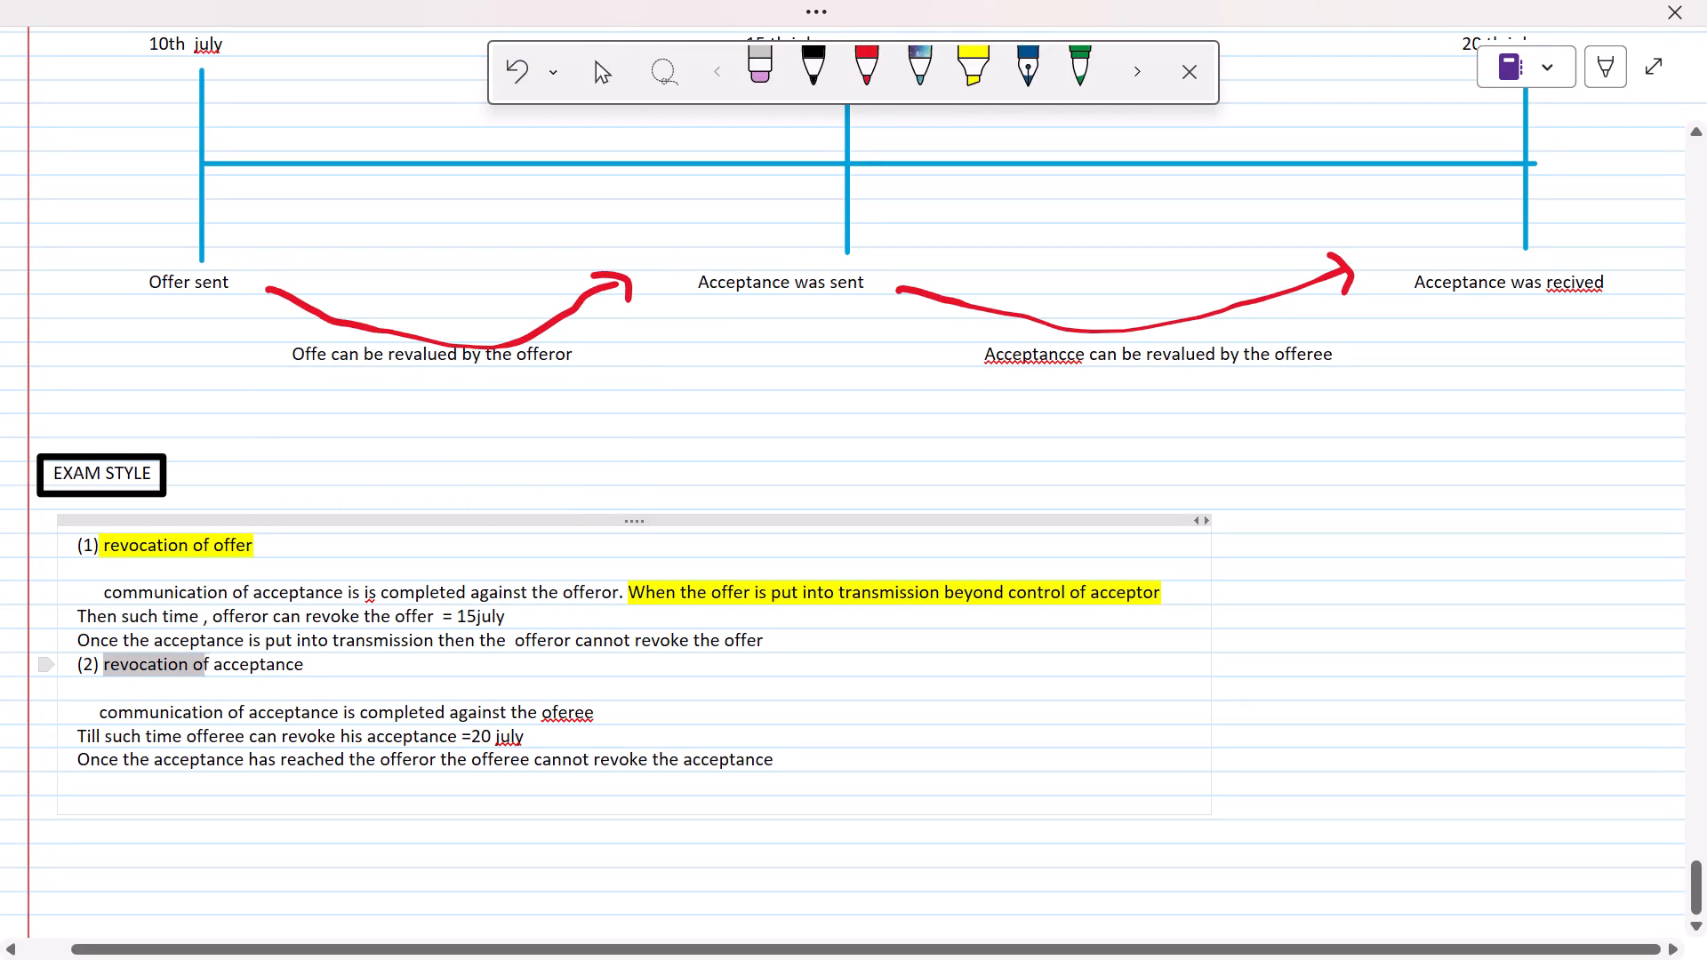
left_click_drag(213, 660, 309, 663)
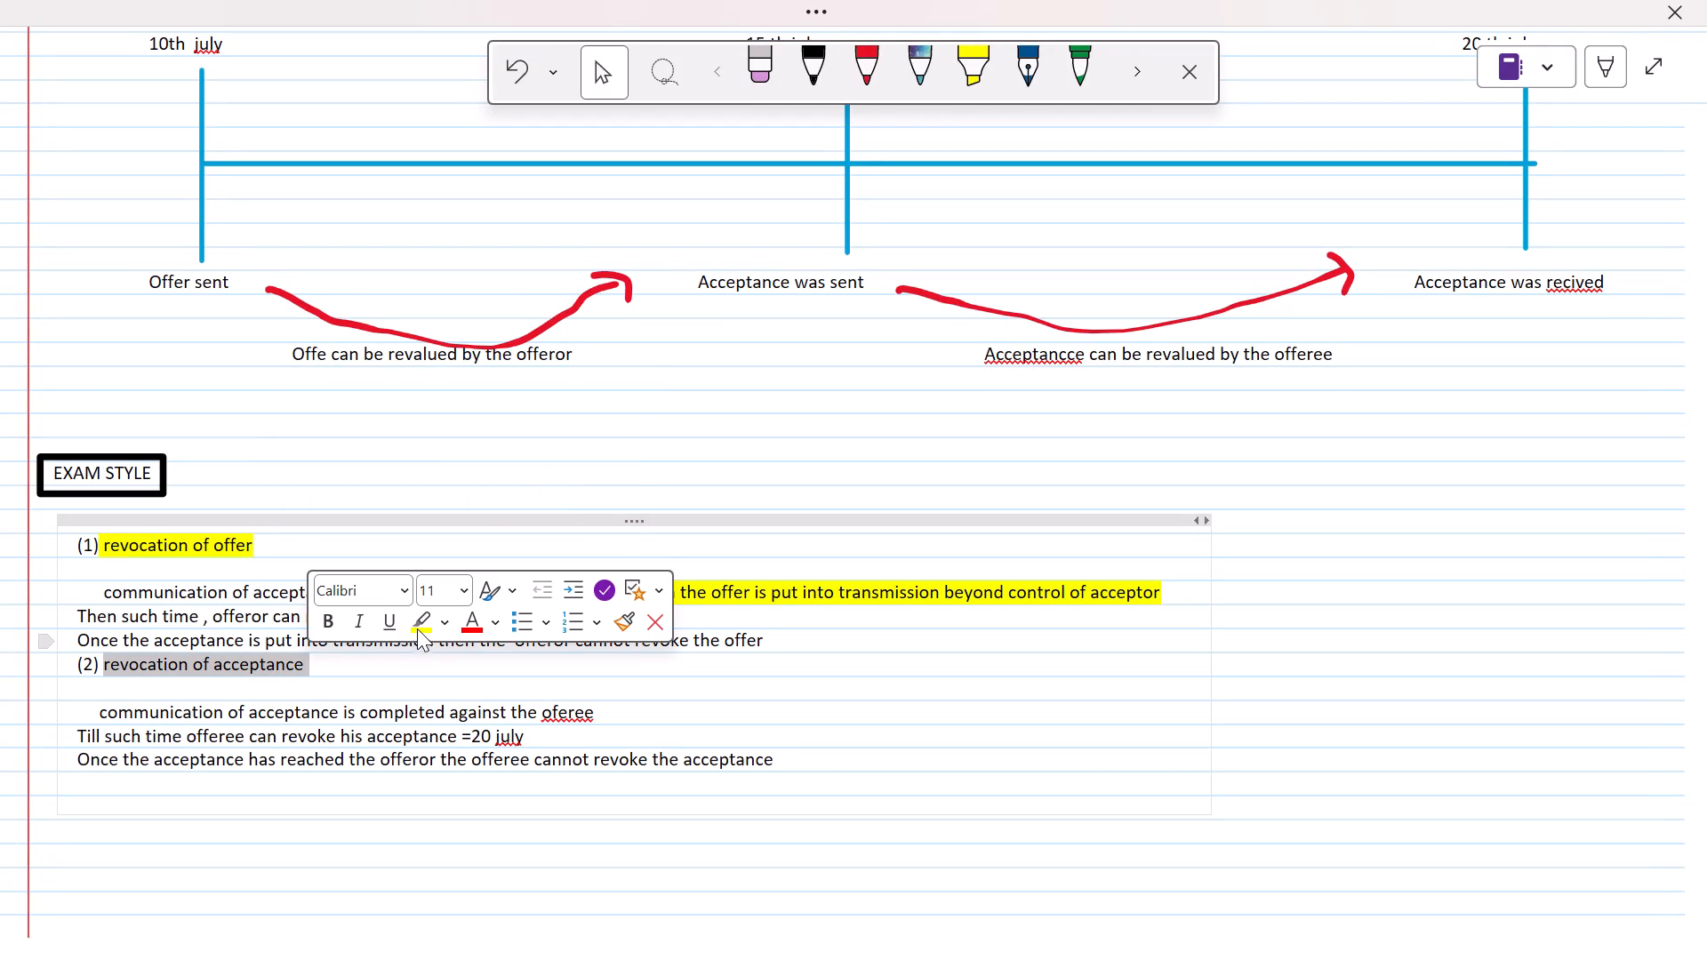
left_click(420, 628)
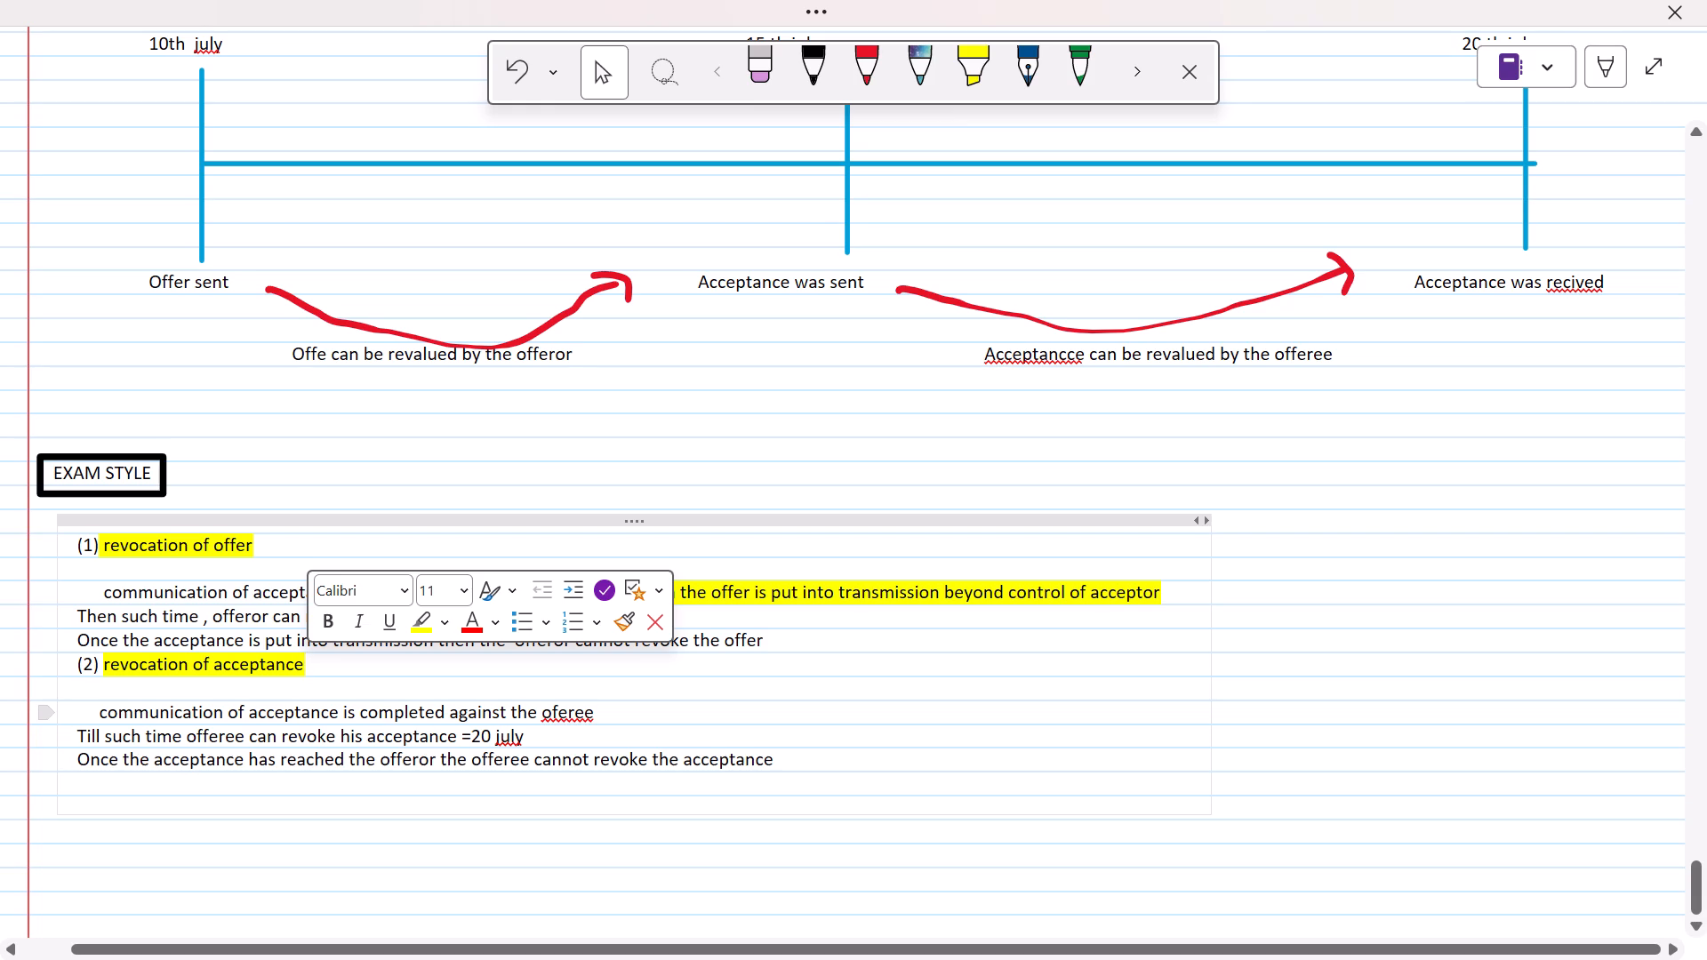
Append "when the acceptance reches the offeror" to the communication of acceptance line under heading (2).
left_click(627, 708)
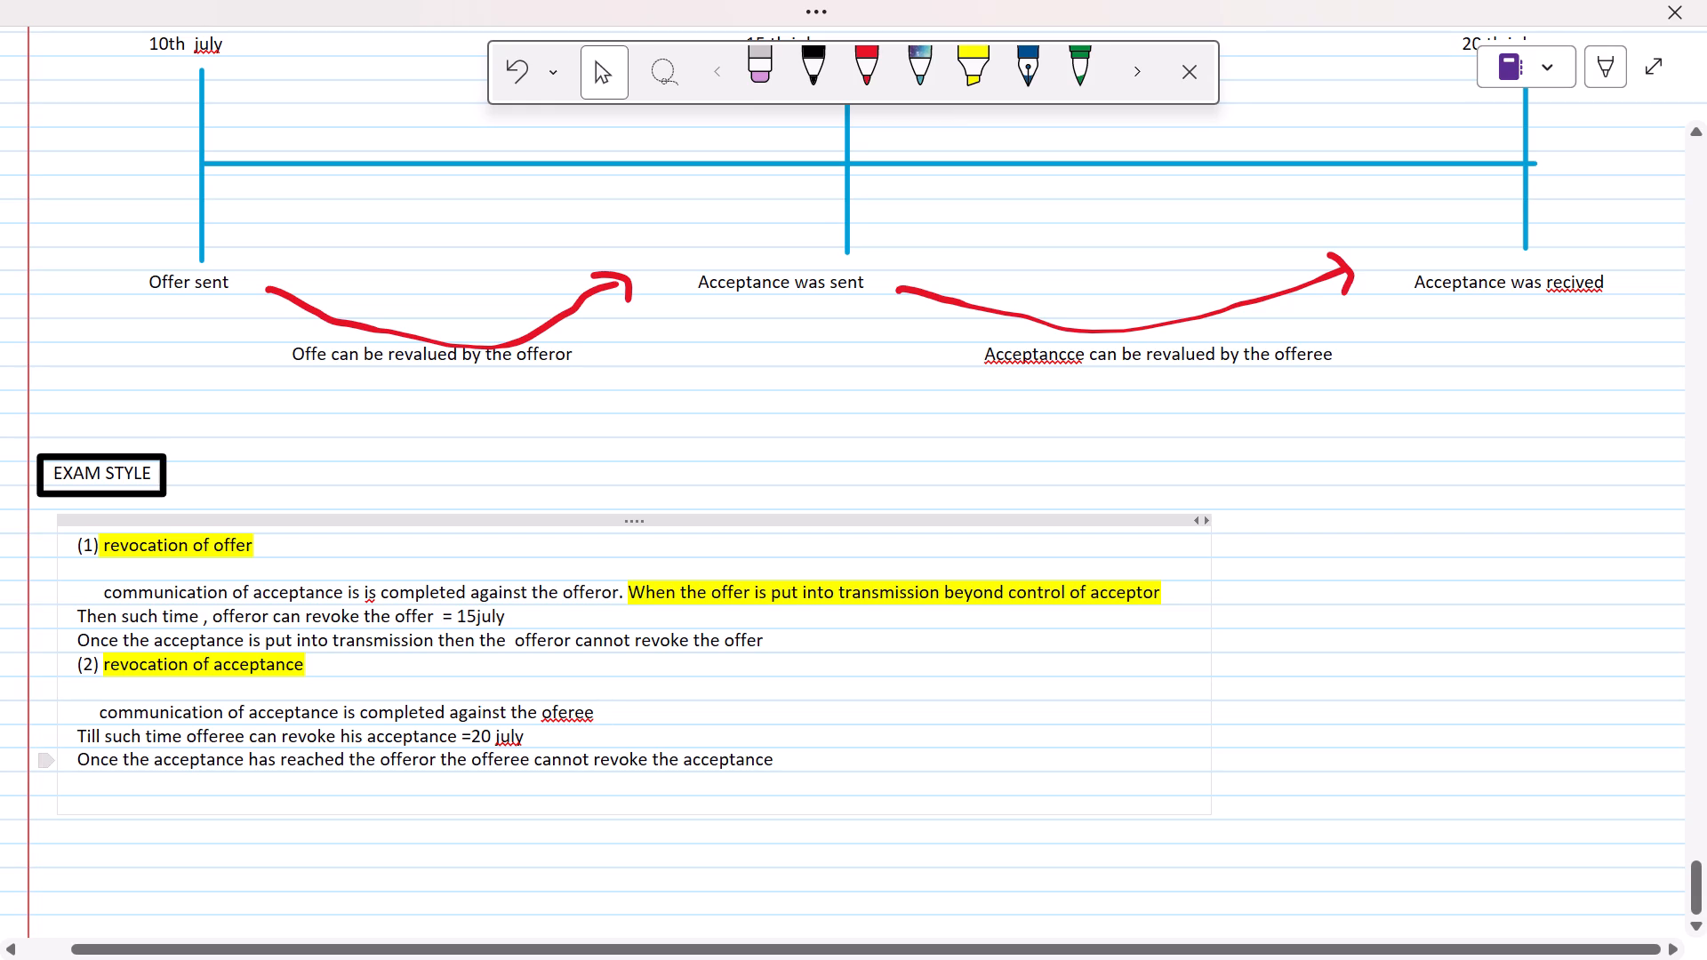
type("when")
key("space")
type("teh acceptance")
key("space")
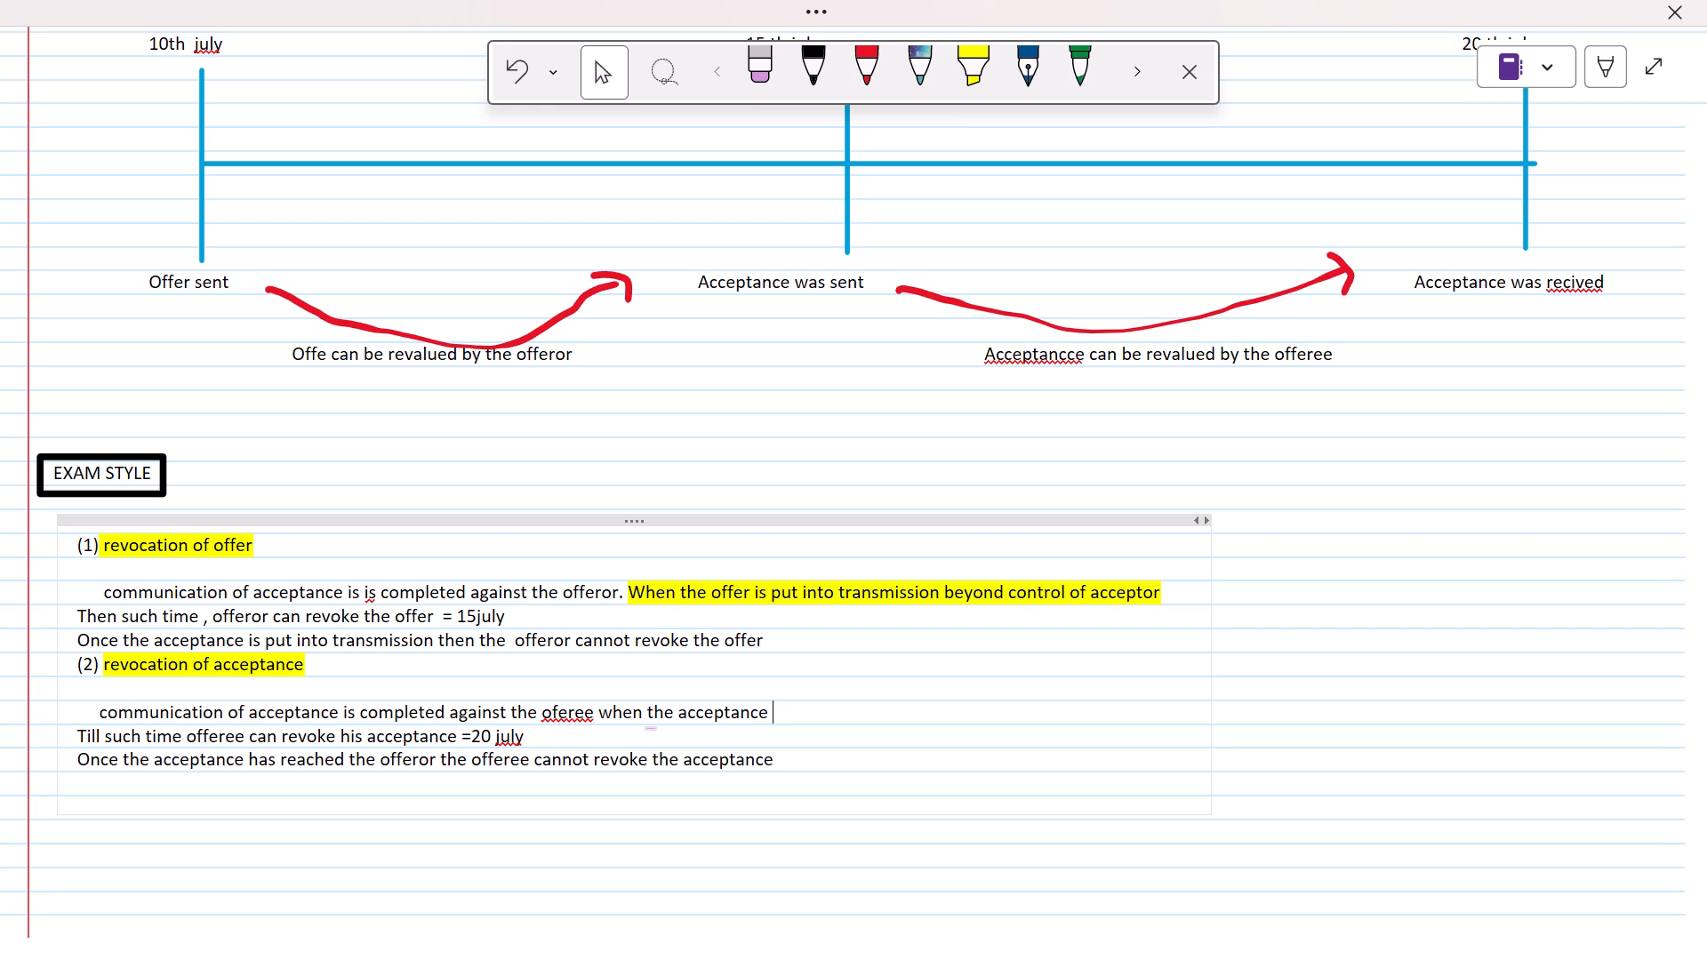
type("ra")
key("BackSpace")
type("ae")
key("BackSpace")
key("BackSpace")
key("e")
type("cha")
key("BackSpace")
key("e")
key("BackSpace")
key("BackSpace")
key("BackSpace")
type("ches teh offeror")
key("space")
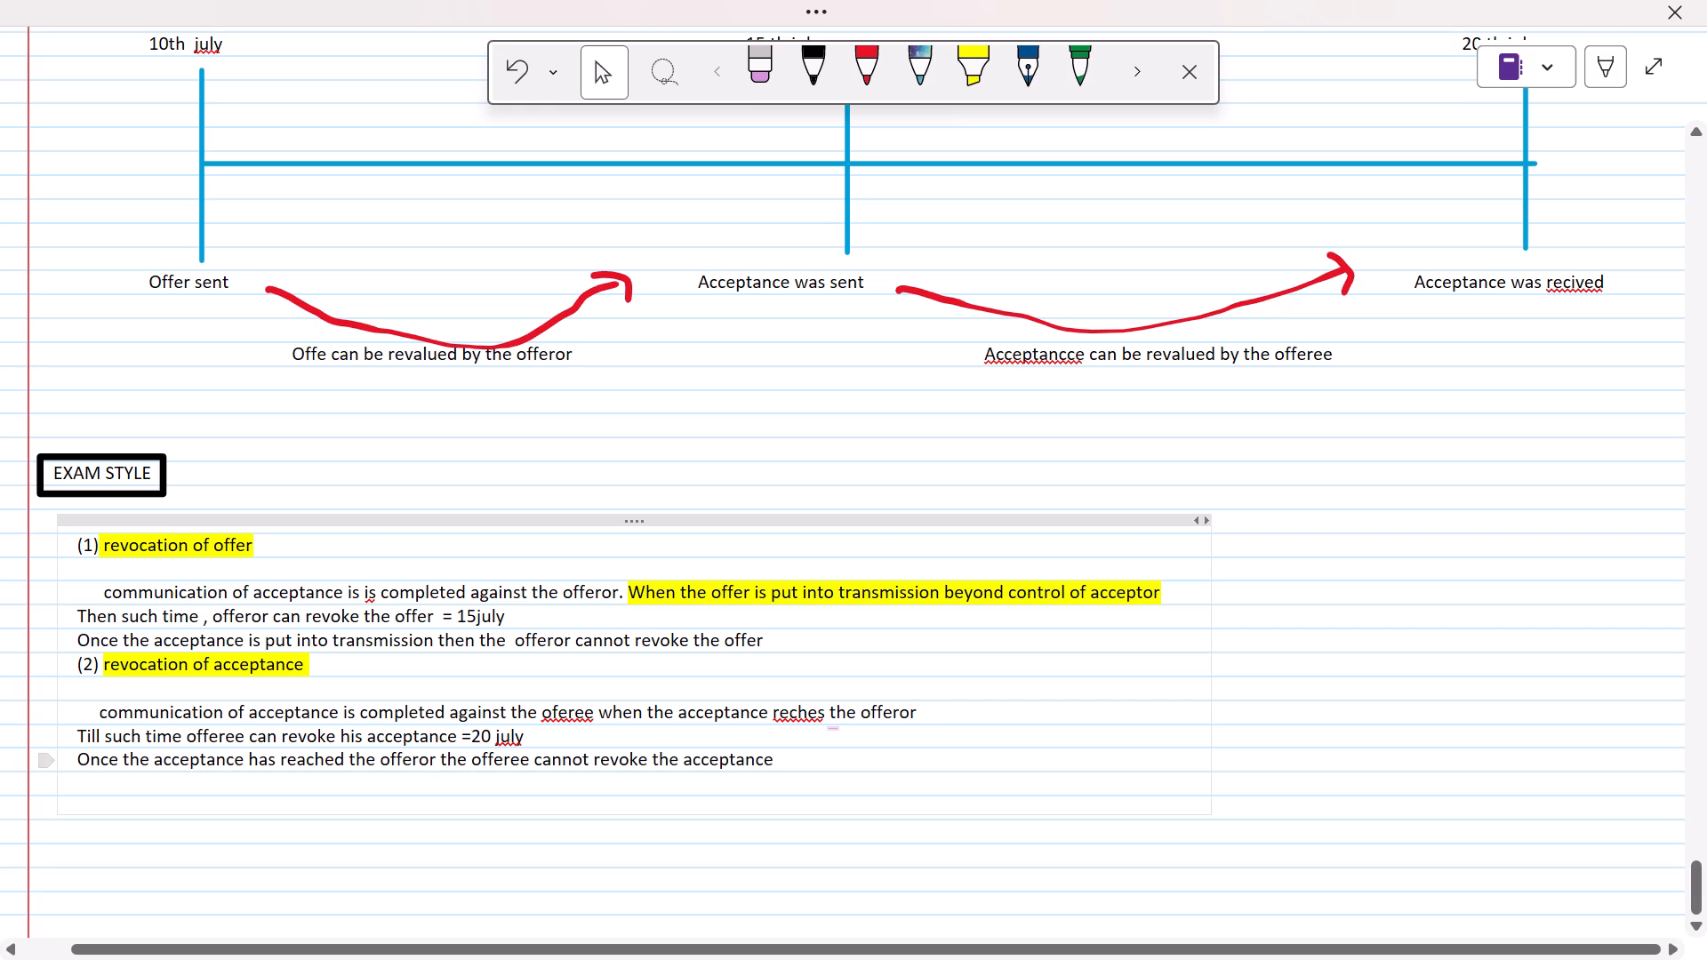
Correct the spelling of "reaches" in the communication of acceptance line under heading (2).
left_click(788, 705)
key("s")
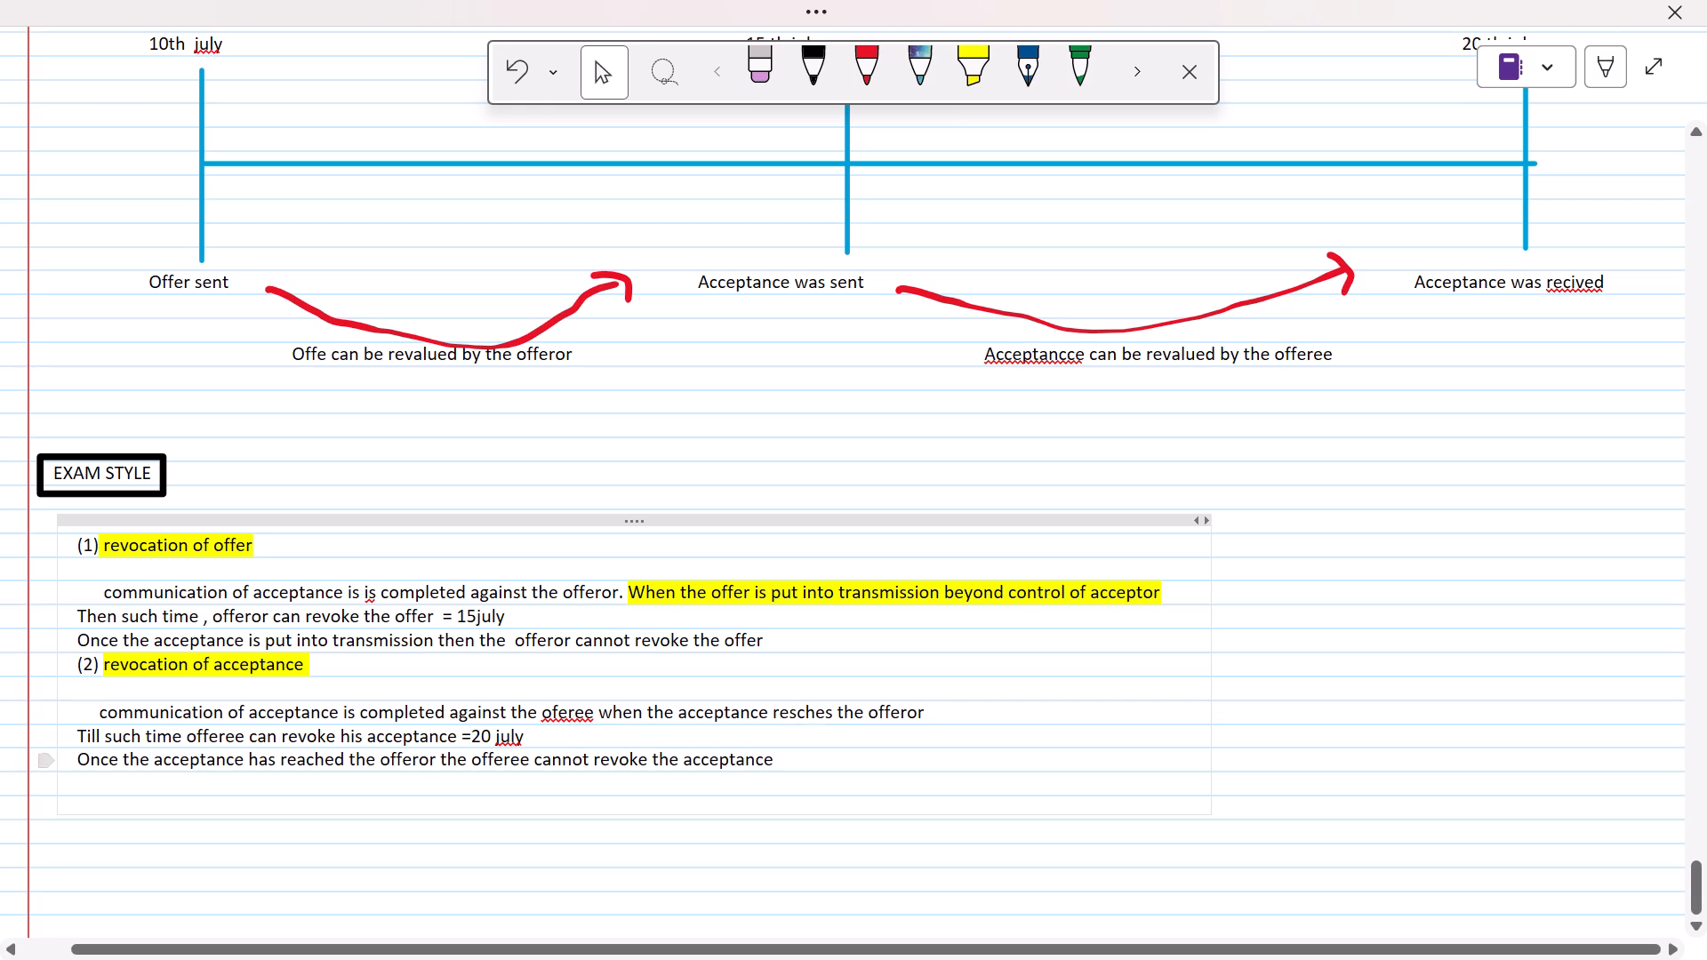
key("BackSpace")
key("a")
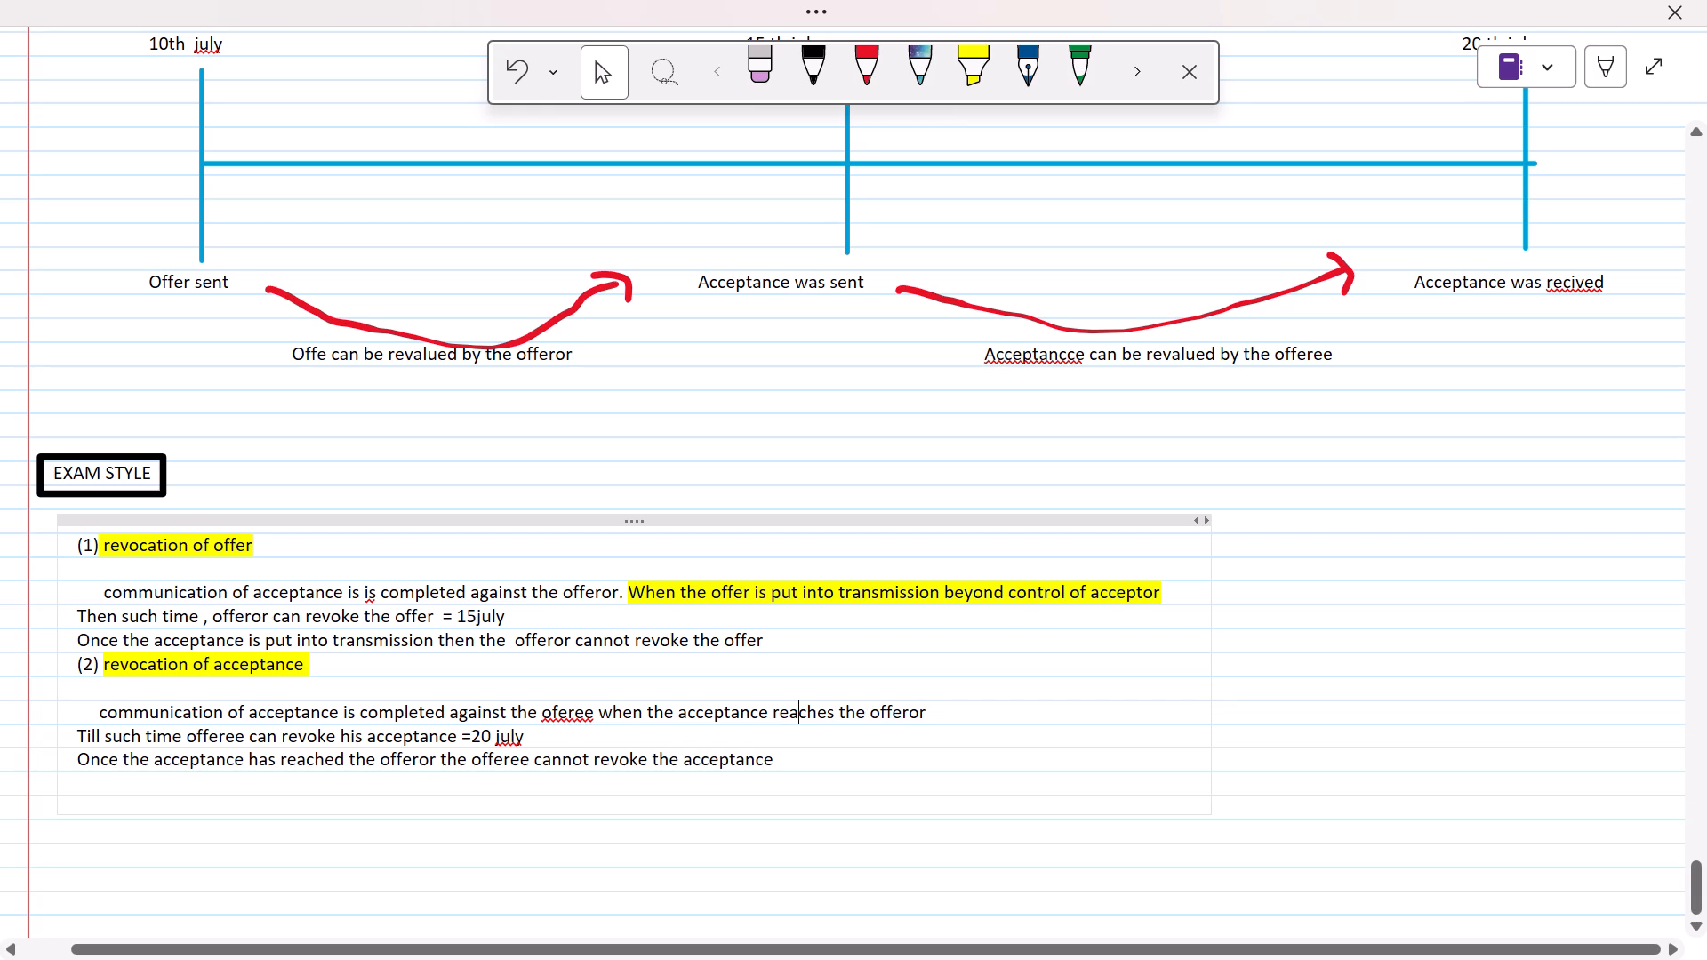
Highlight "when the acceptance reaches the offeror" in yellow.
left_click_drag(944, 705, 610, 712)
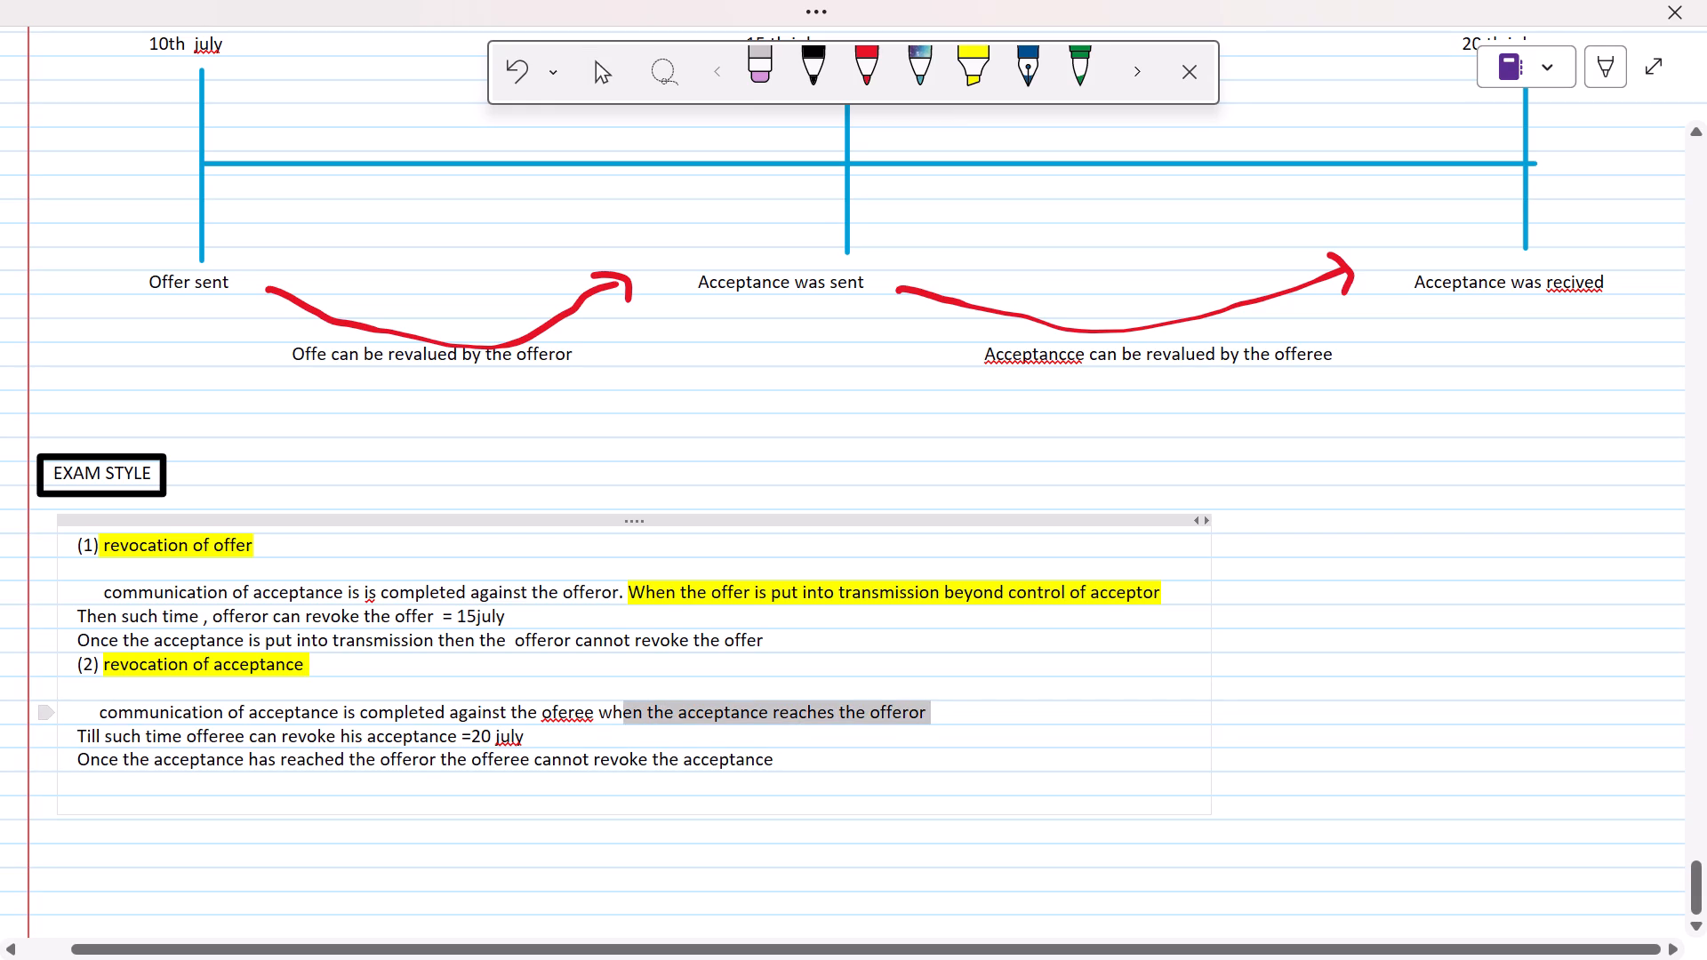
left_click_drag(610, 712, 599, 712)
left_click(717, 668)
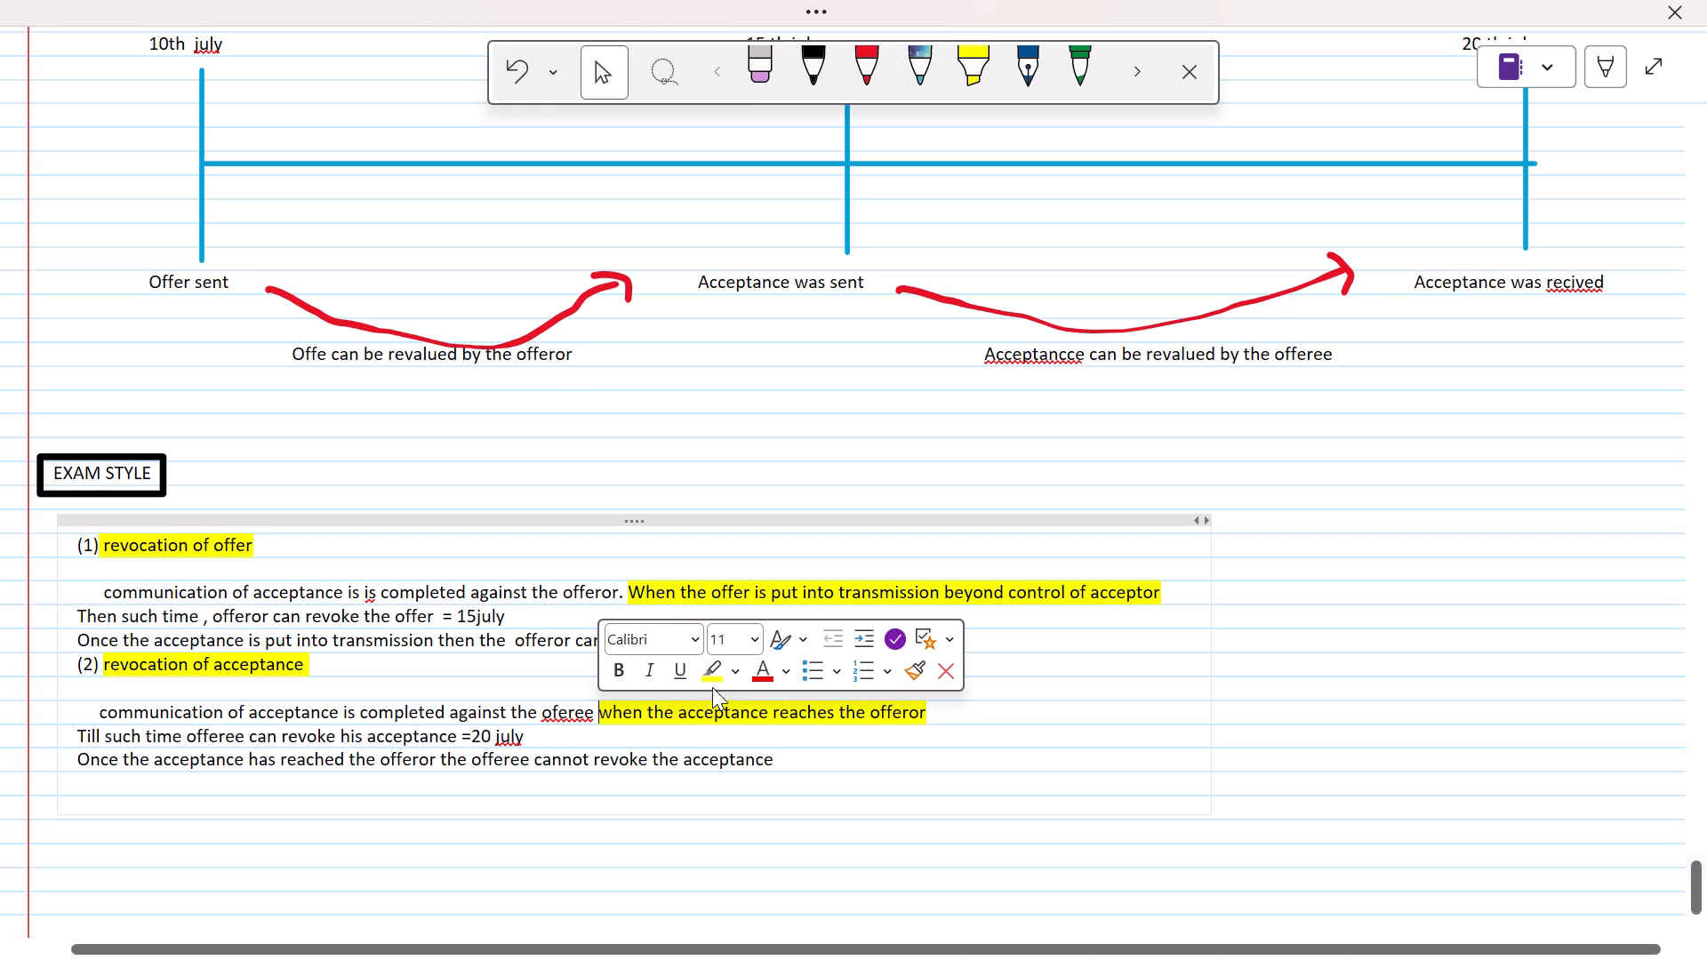
Colour the two captions "Offe can be revalued by the offeror" and "Acceptancce can be revalued by the offeree" beneath the timeline arrows red.
left_click(515, 364)
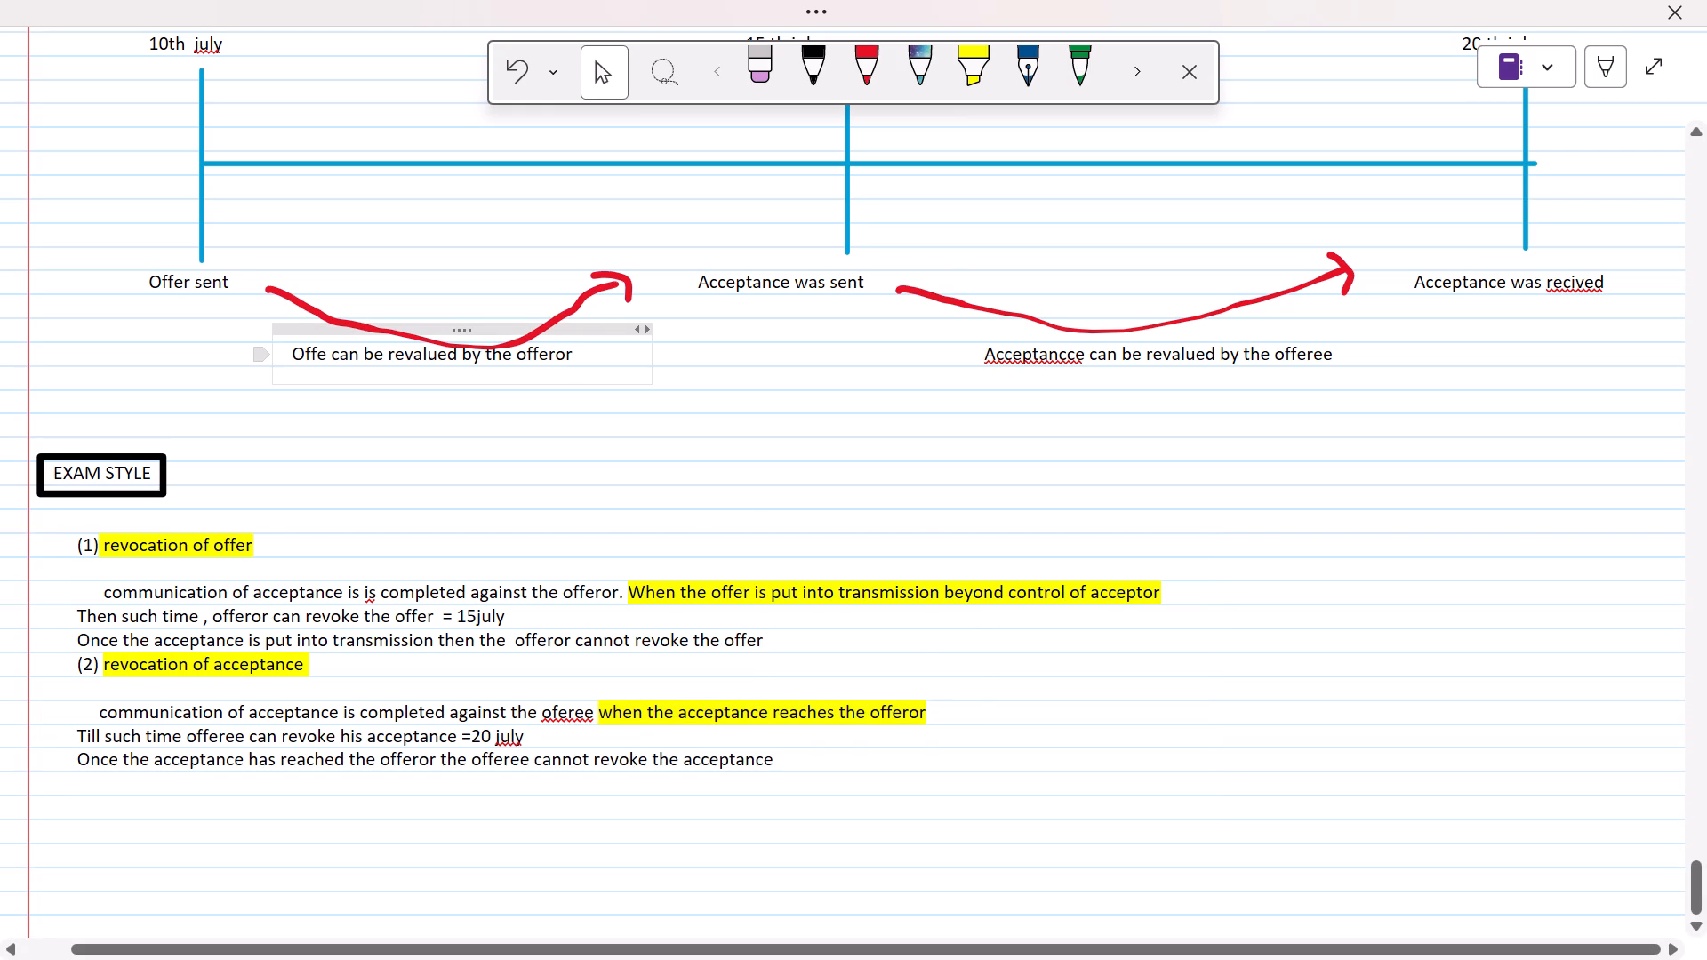
right_click(582, 348)
right_click(591, 349)
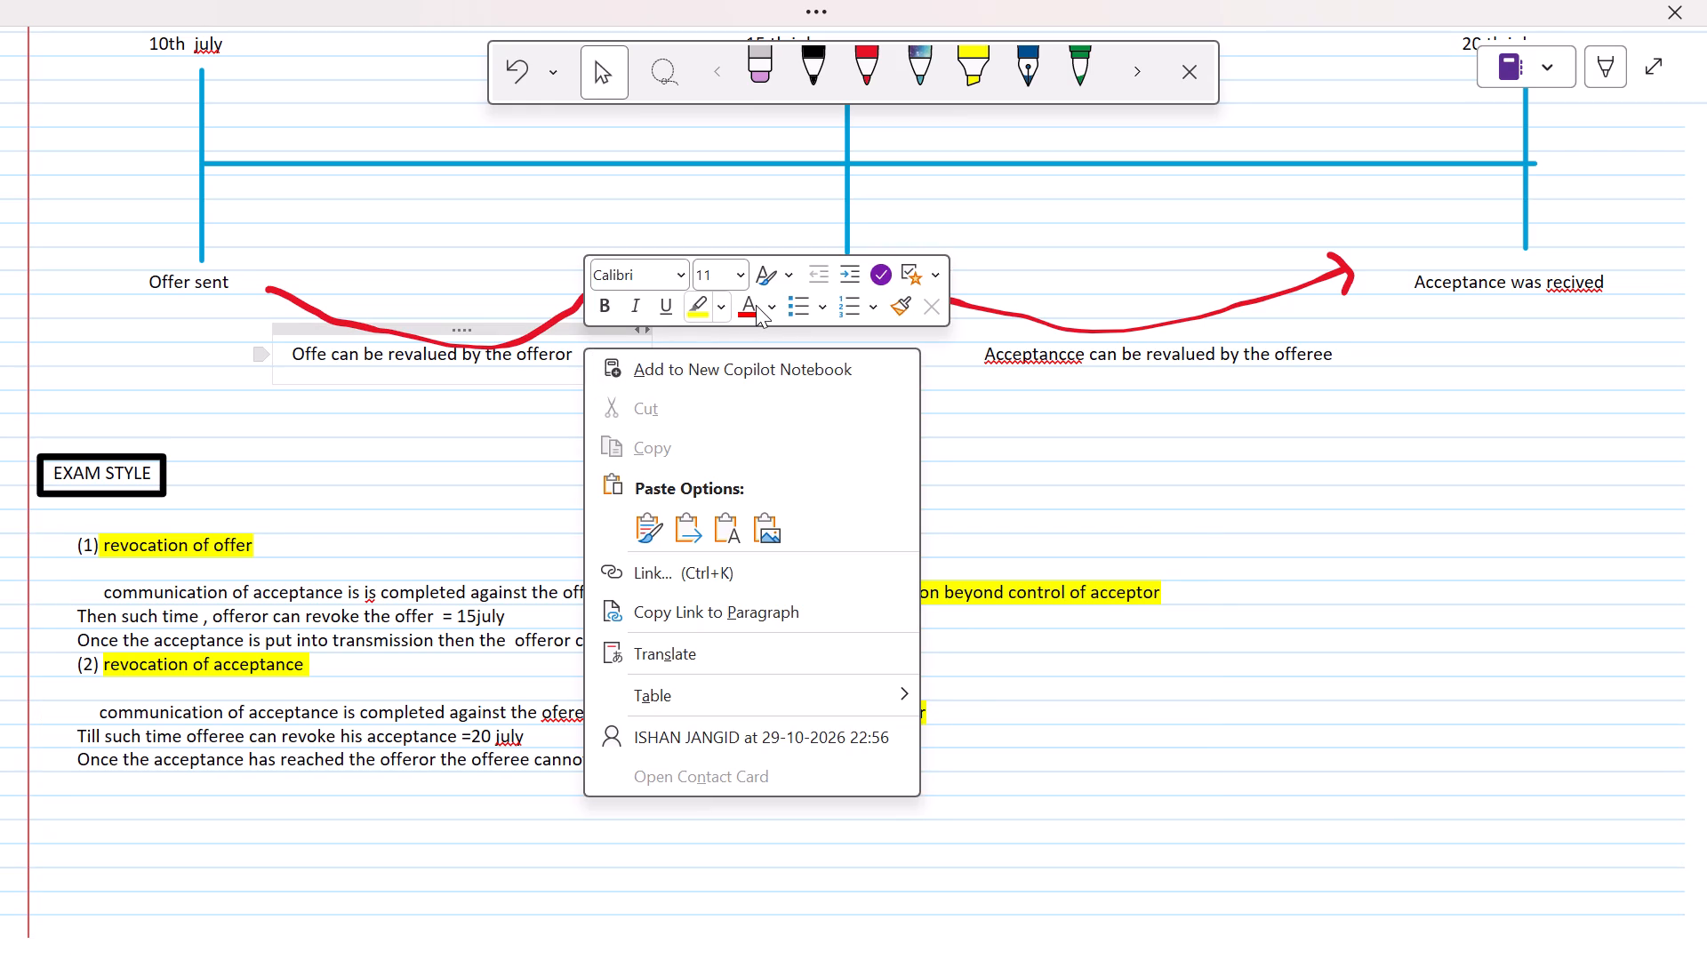
left_click(756, 305)
left_click_drag(632, 357, 471, 352)
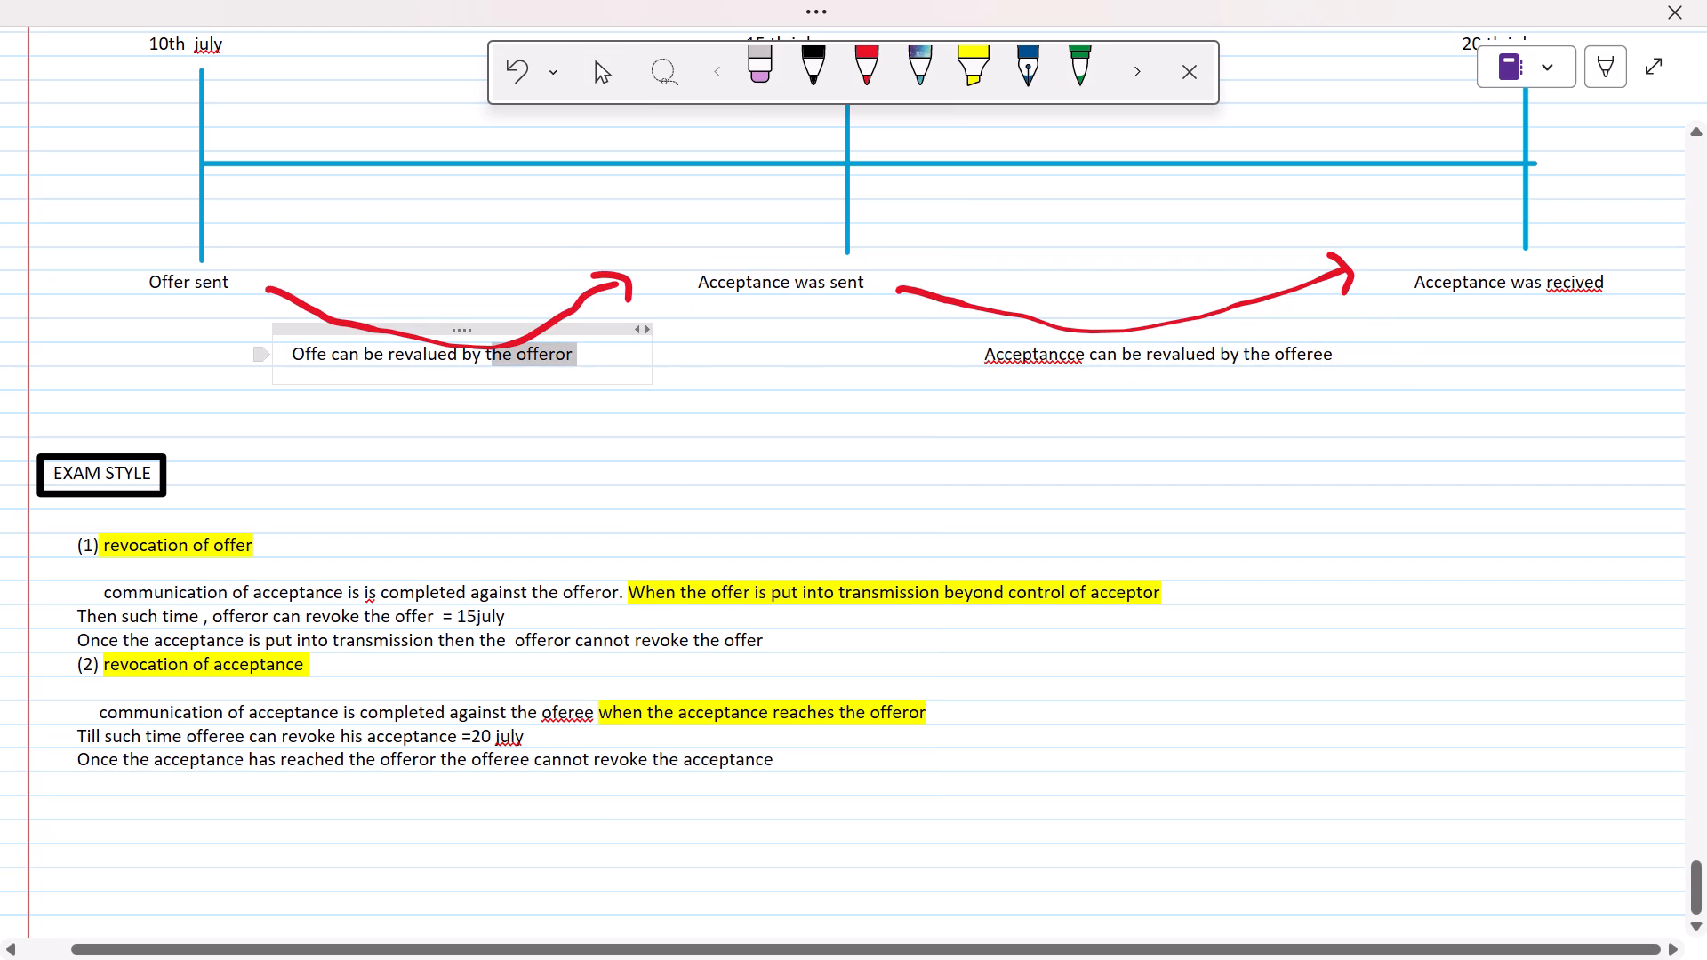
left_click_drag(471, 352, 208, 341)
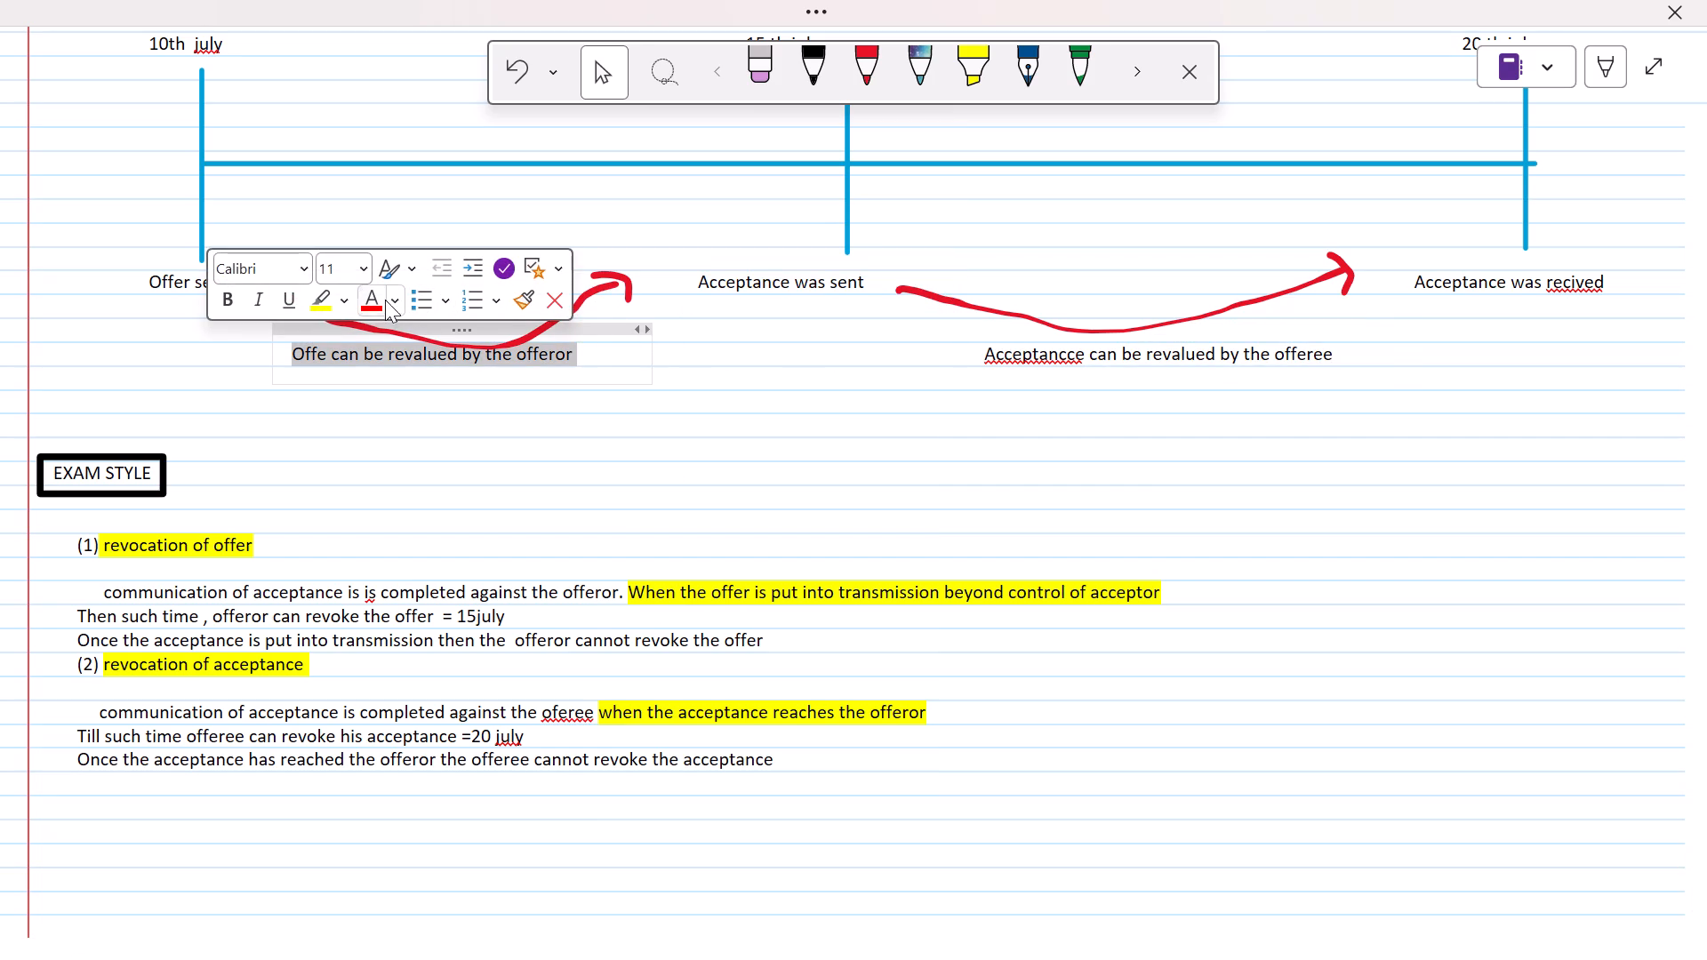
left_click(382, 298)
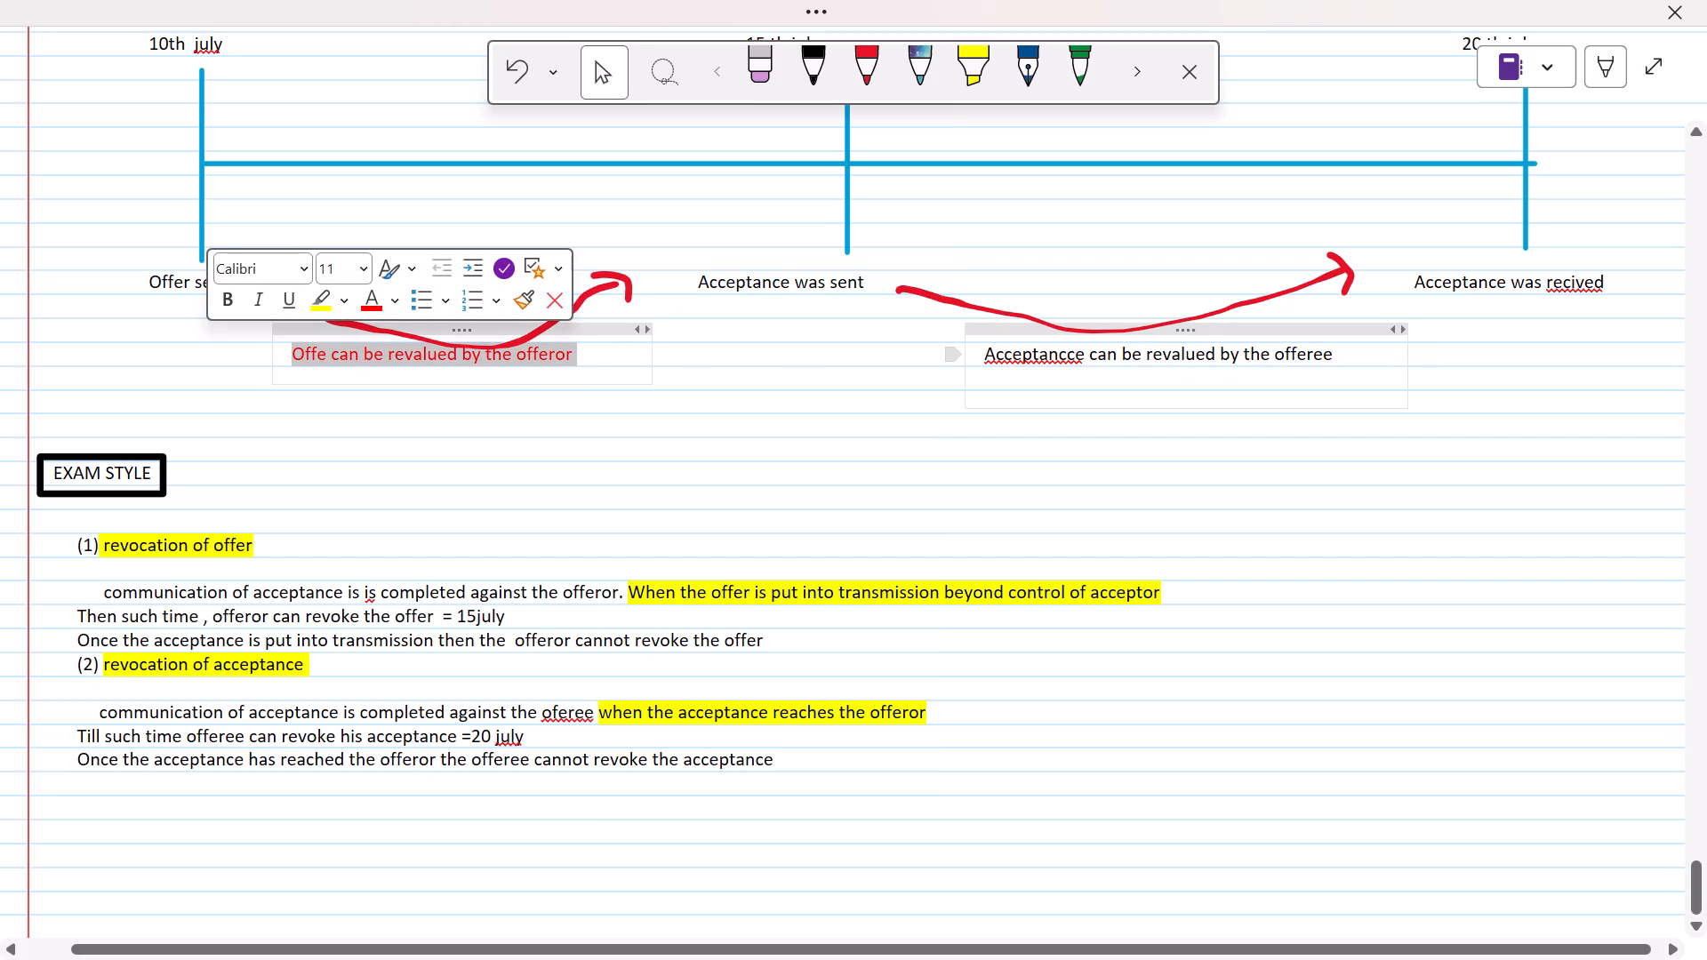
left_click_drag(1340, 350, 985, 348)
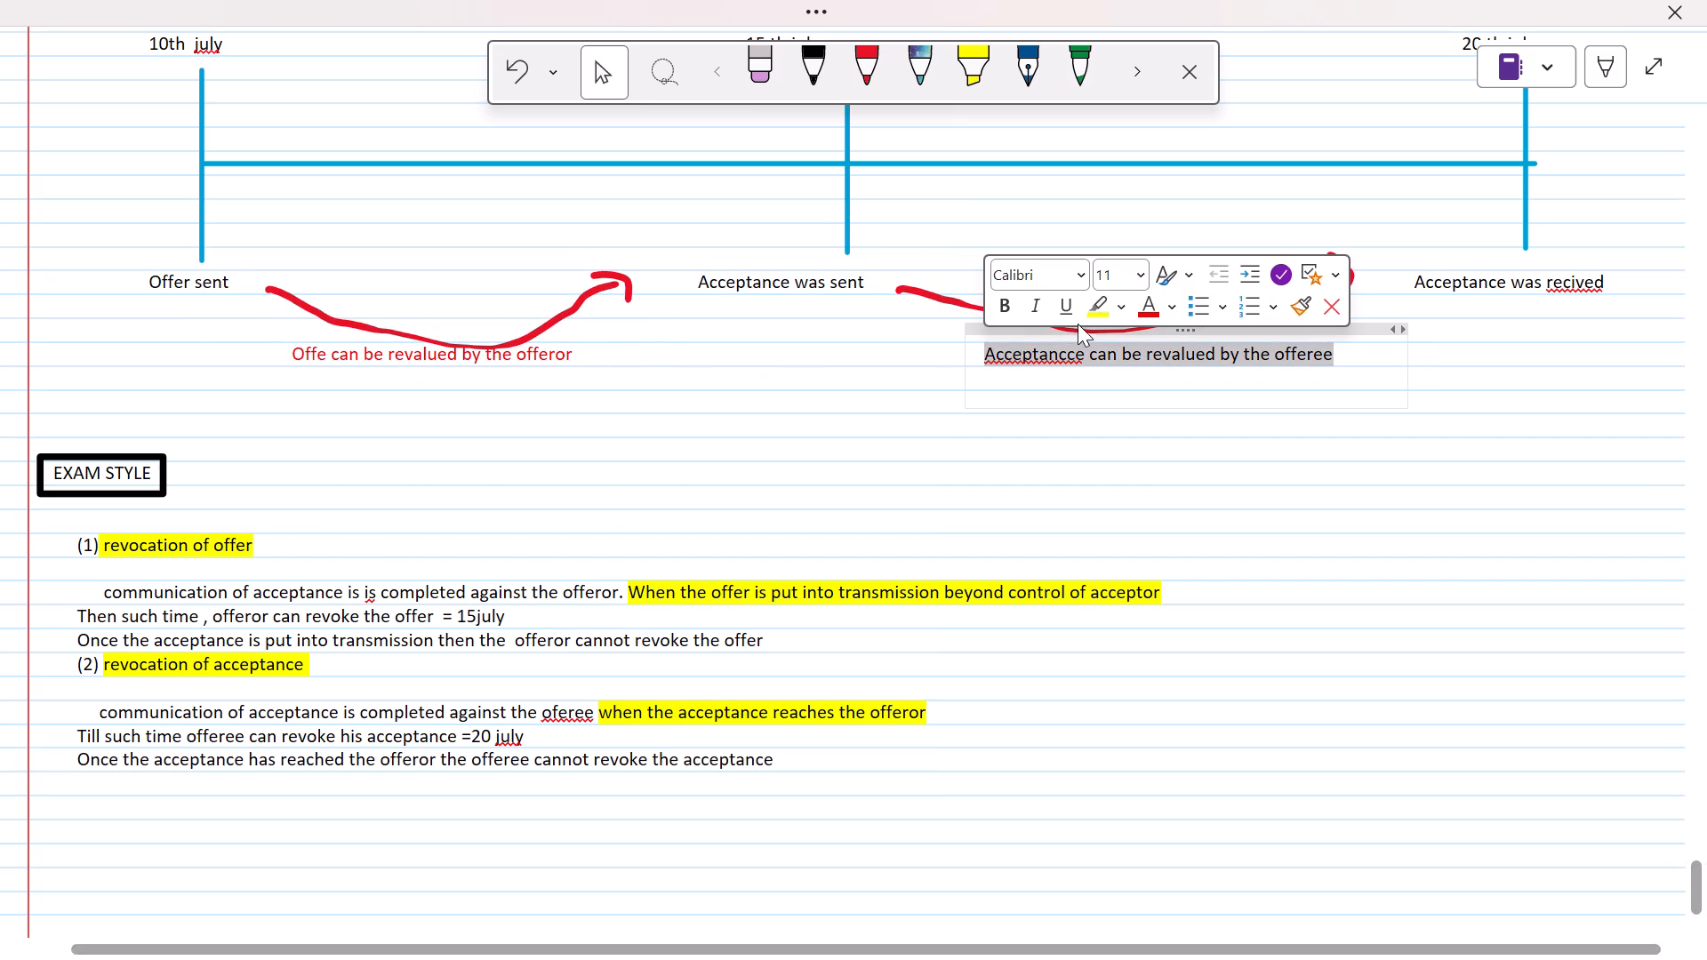
left_click(1139, 304)
Colour the word "cannot" red and highlight it in yellow in the last line under "(1) revocation of offer".
scroll(692, 437, "down", 3)
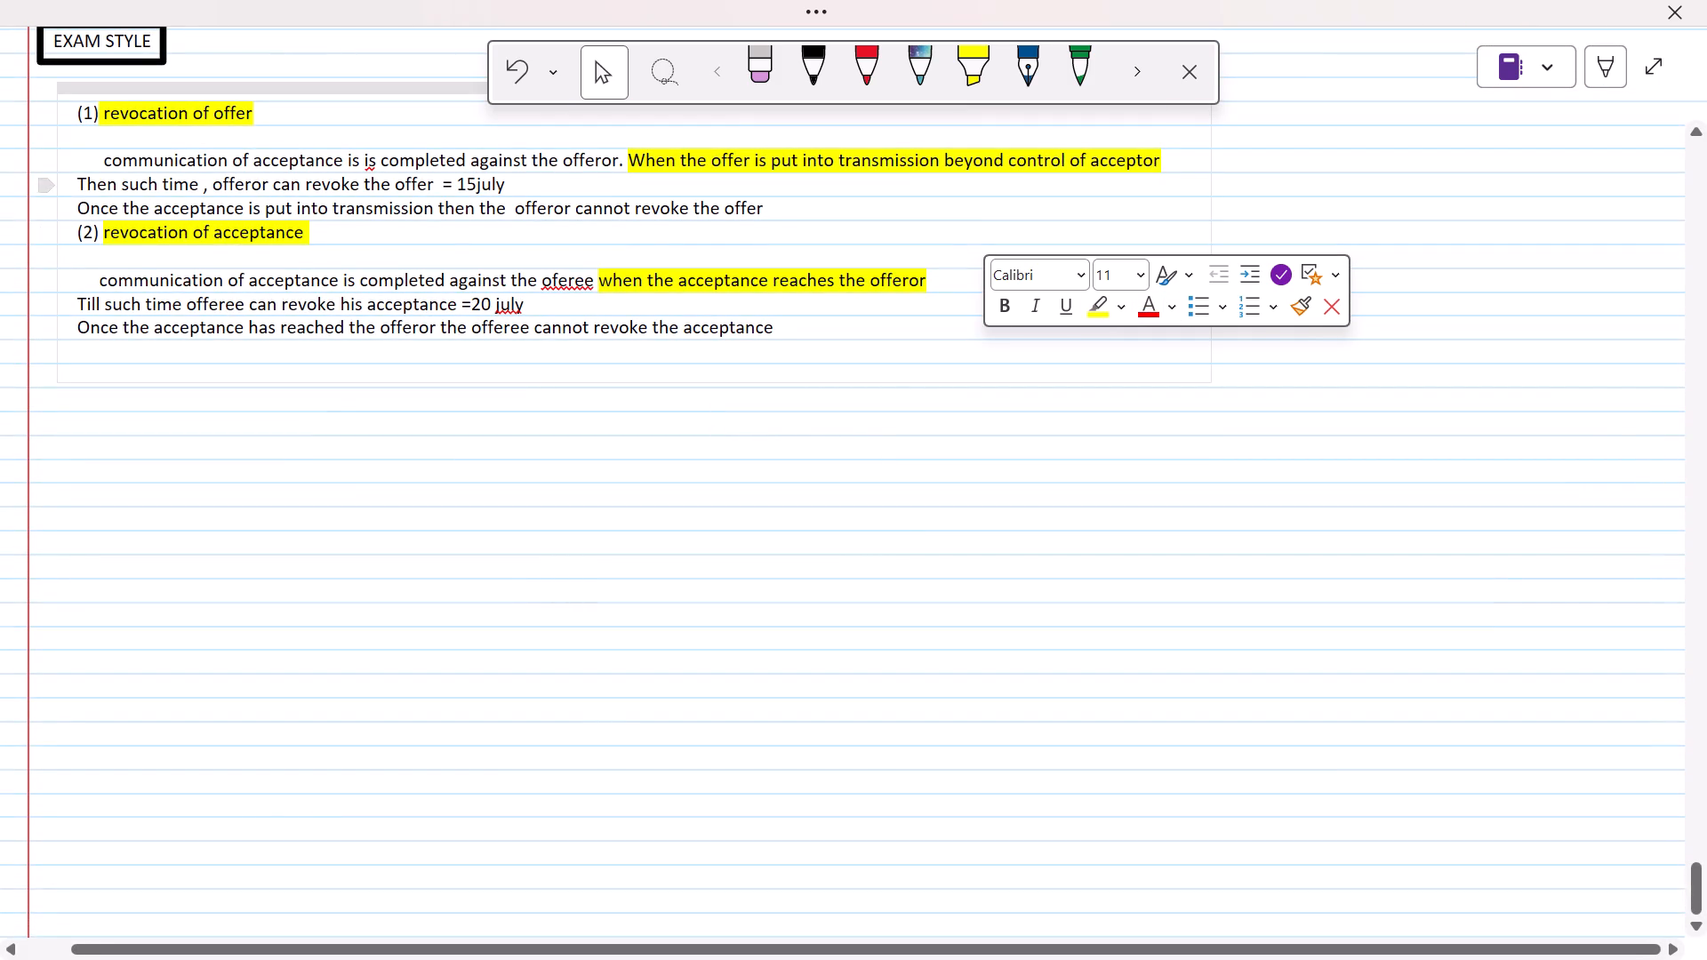
double_click(579, 207)
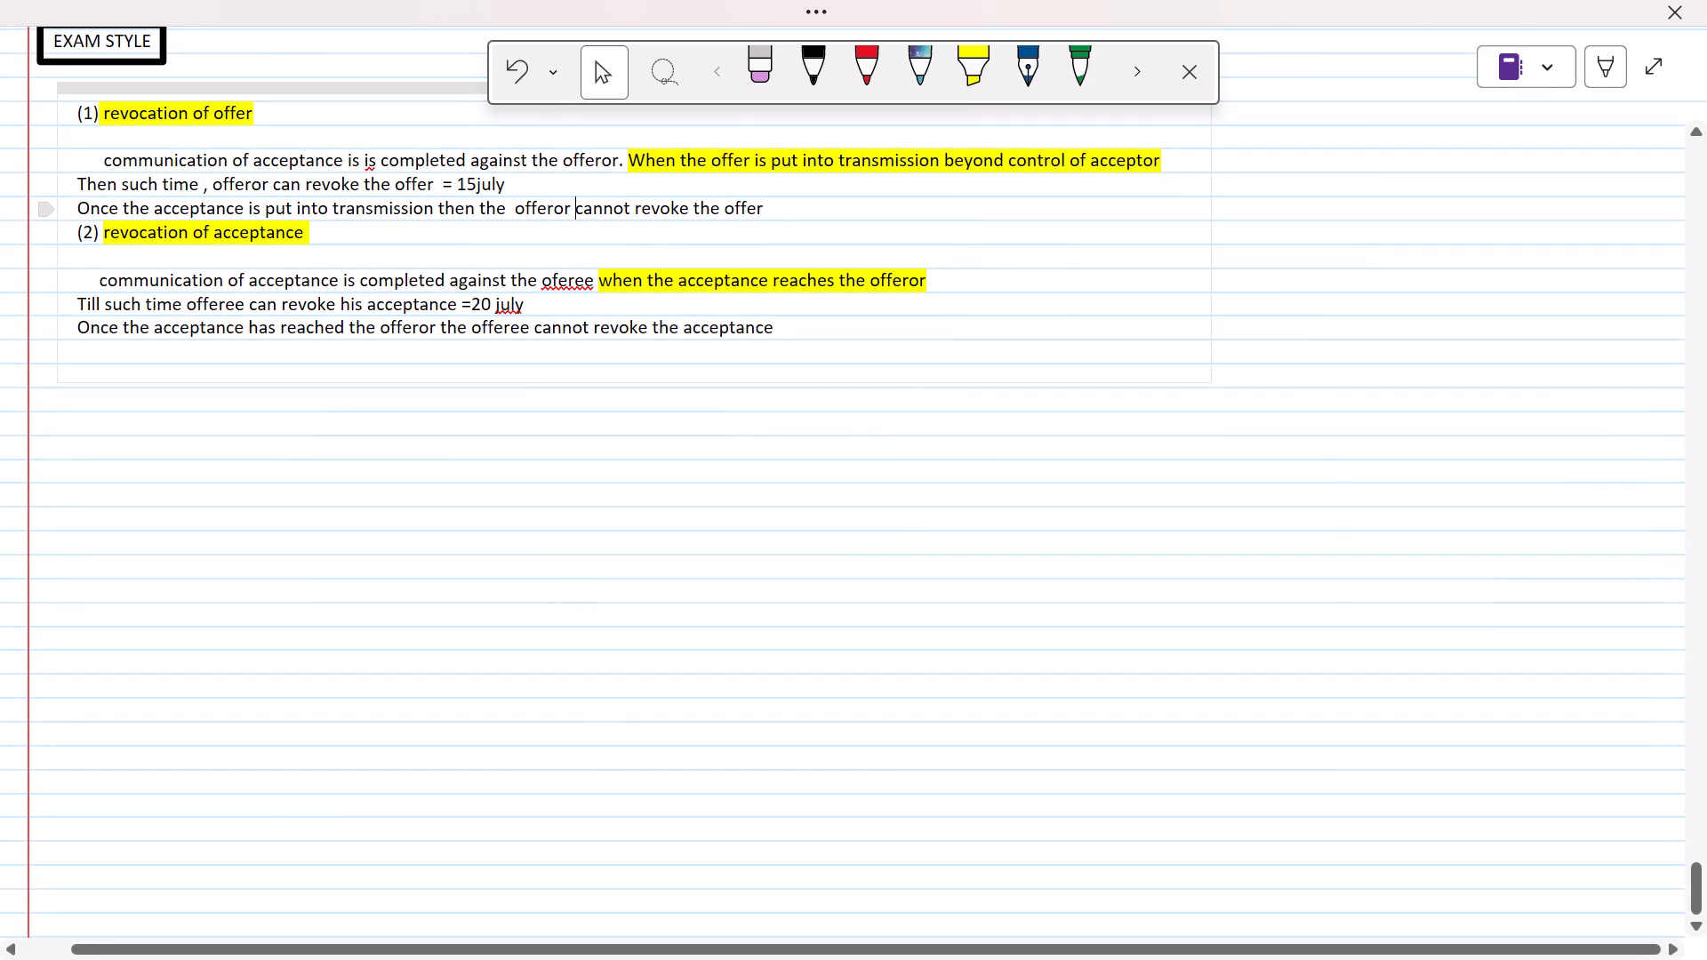
left_click(738, 157)
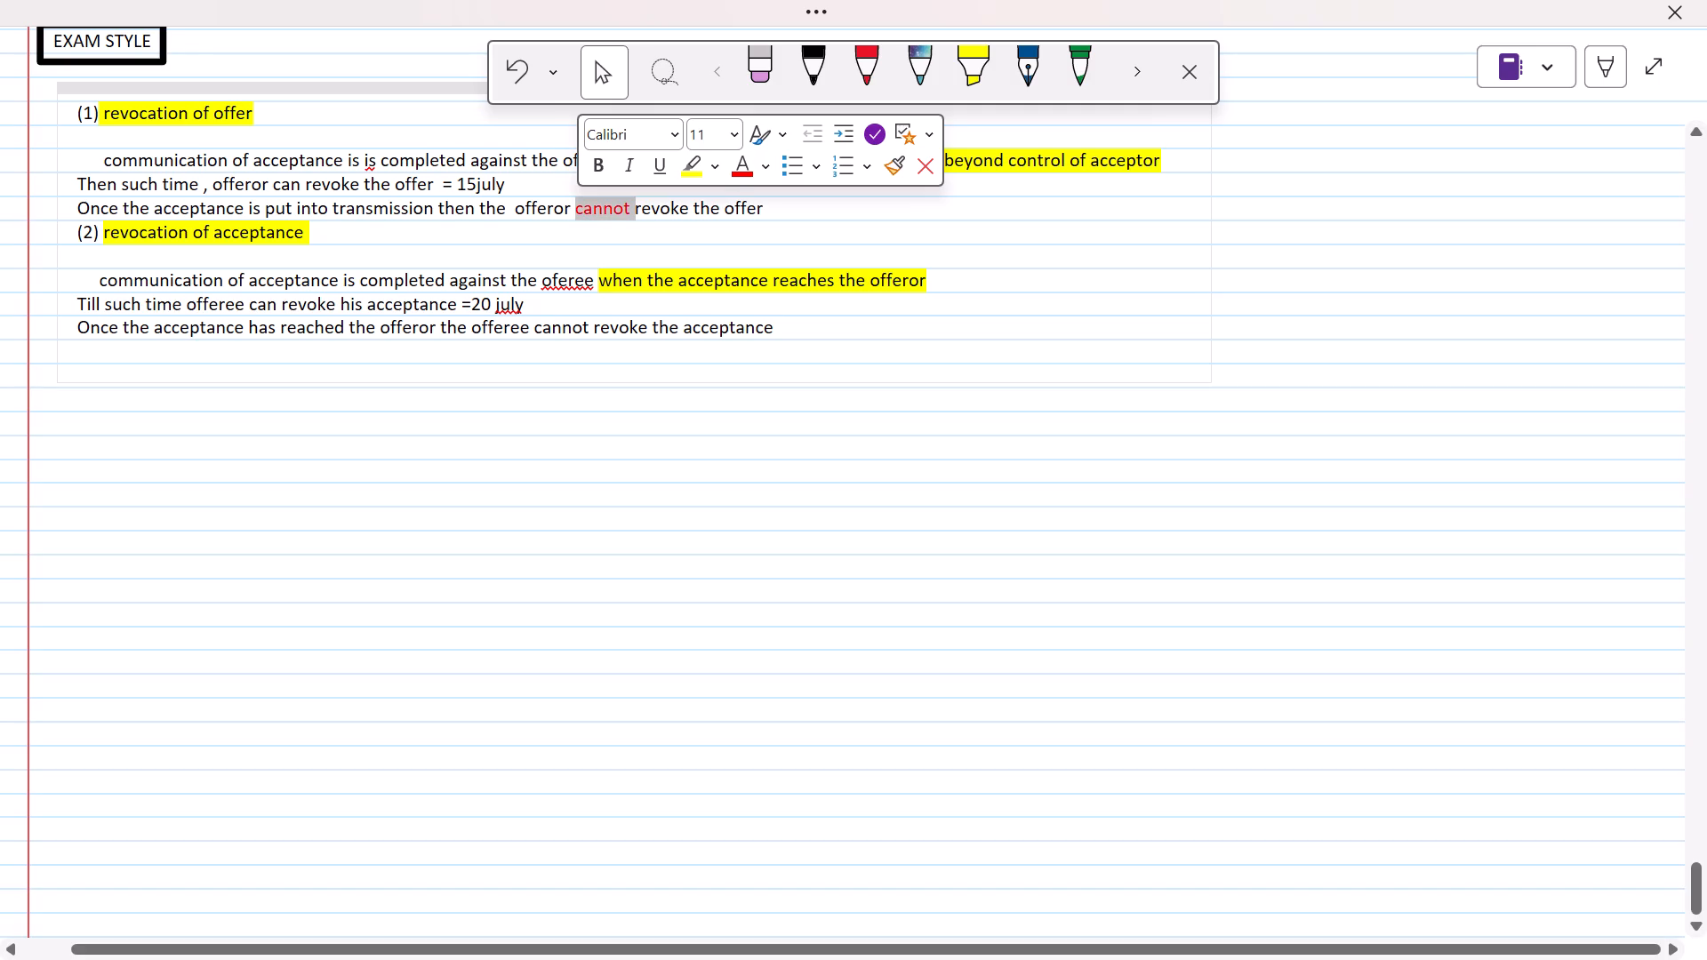
left_click(735, 164)
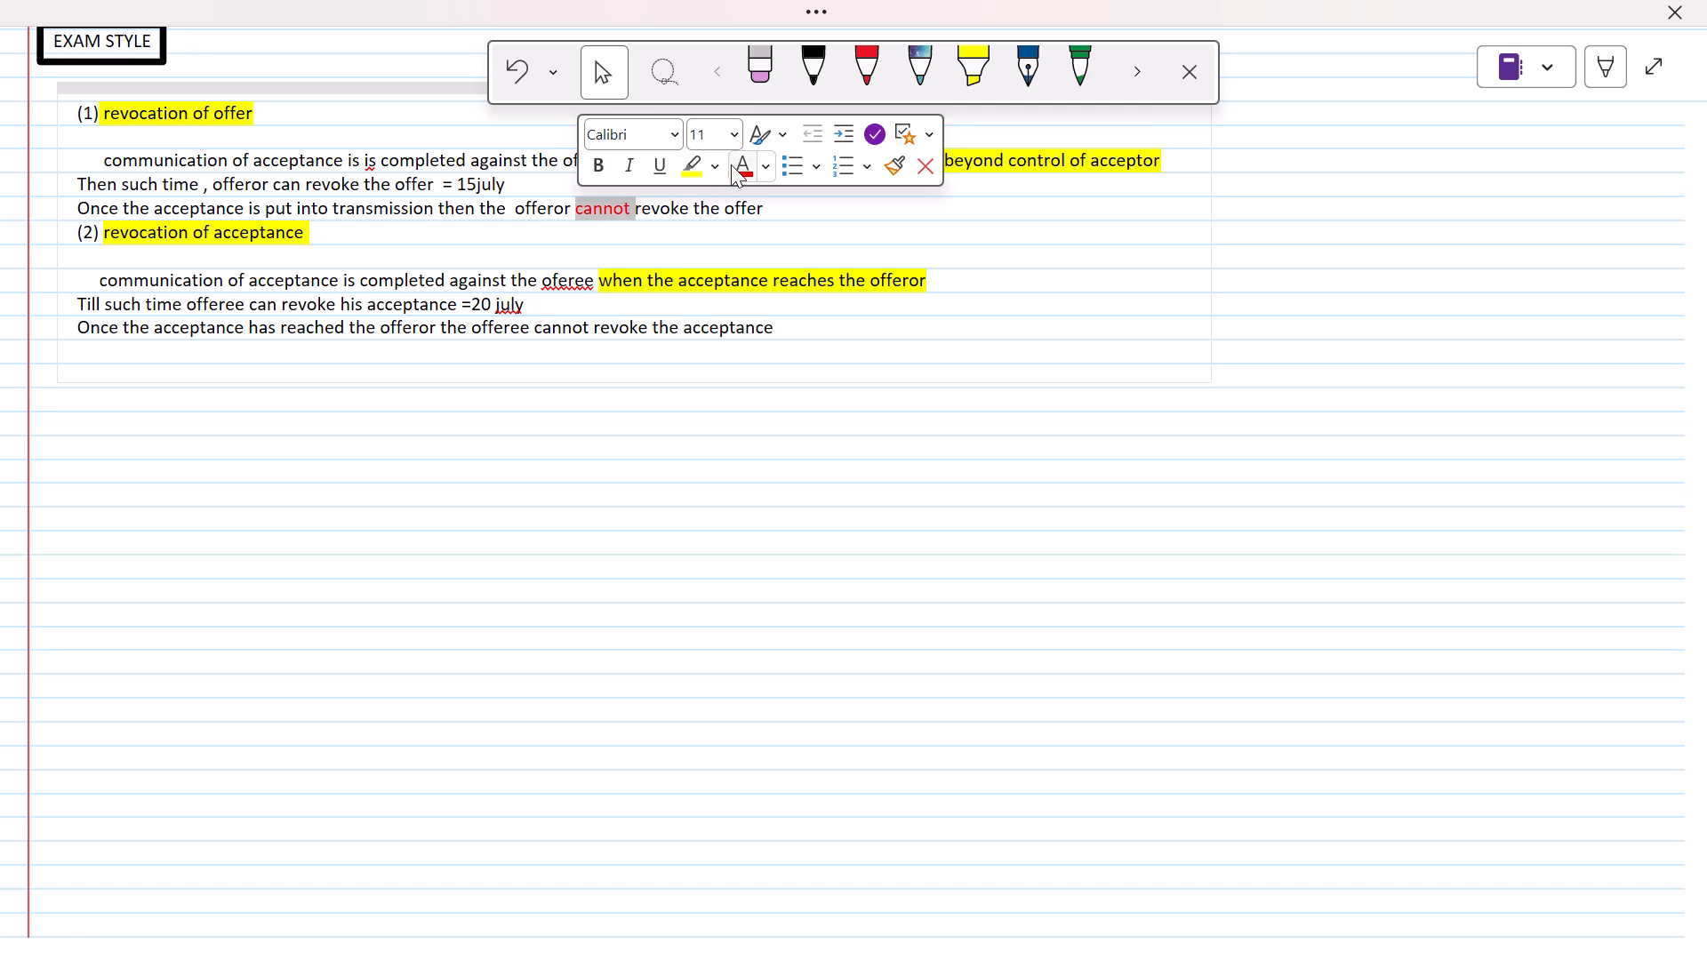
left_click(683, 165)
left_click(758, 176)
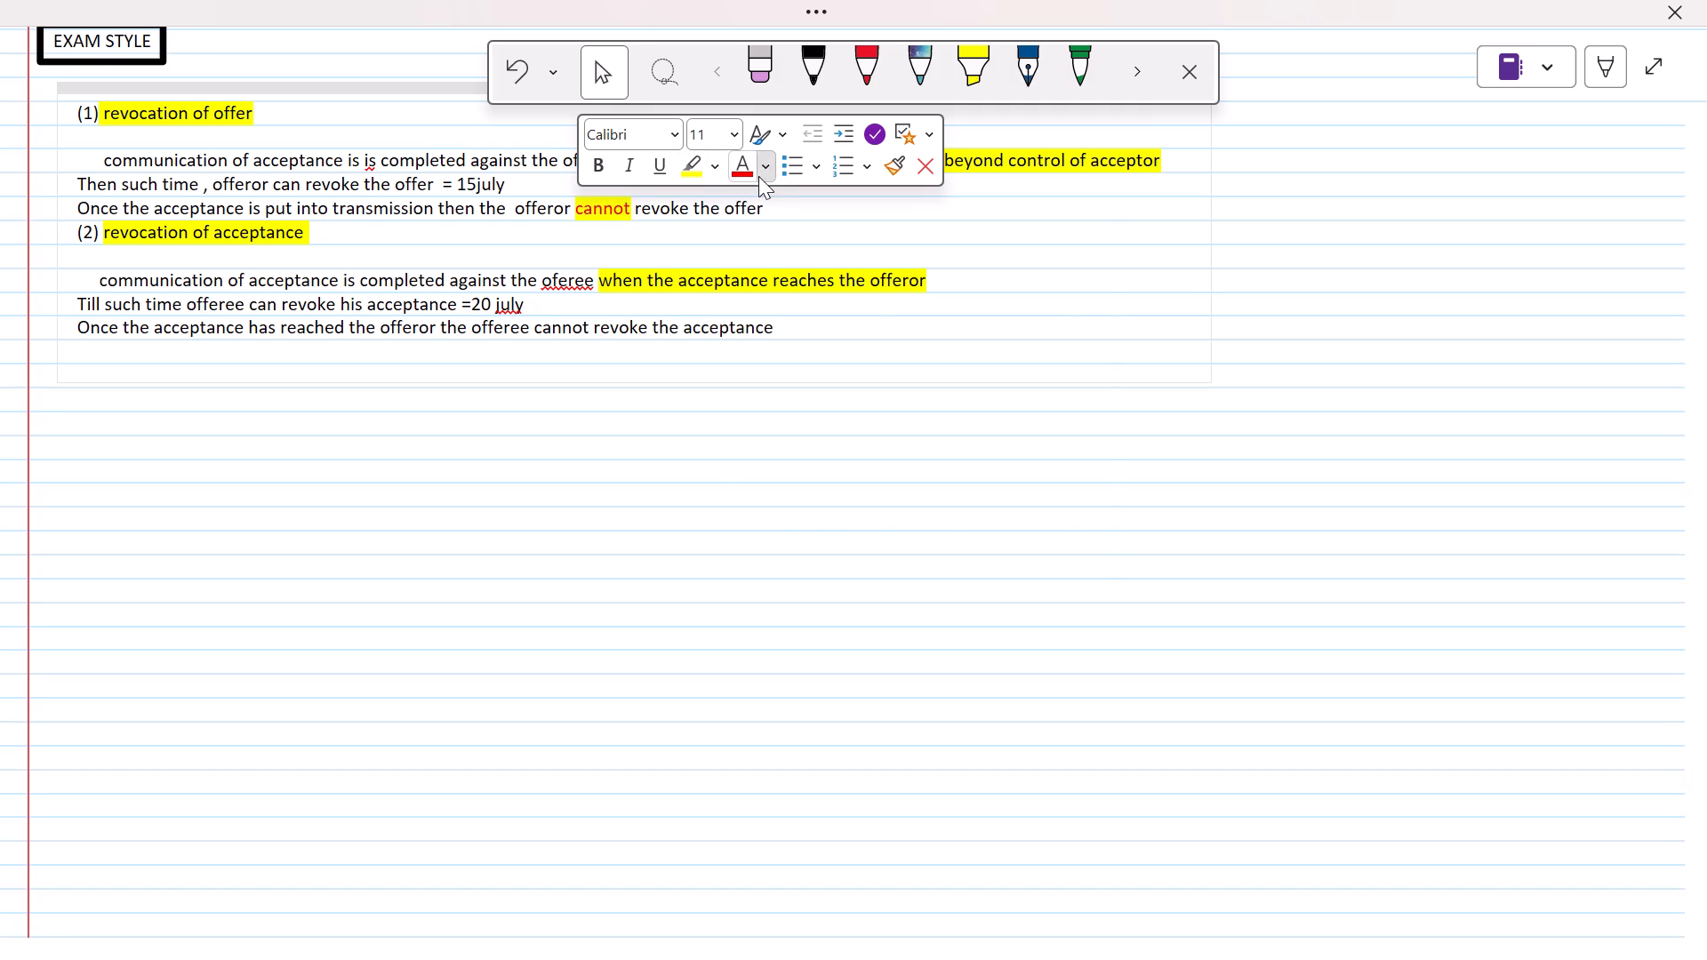
left_click(749, 195)
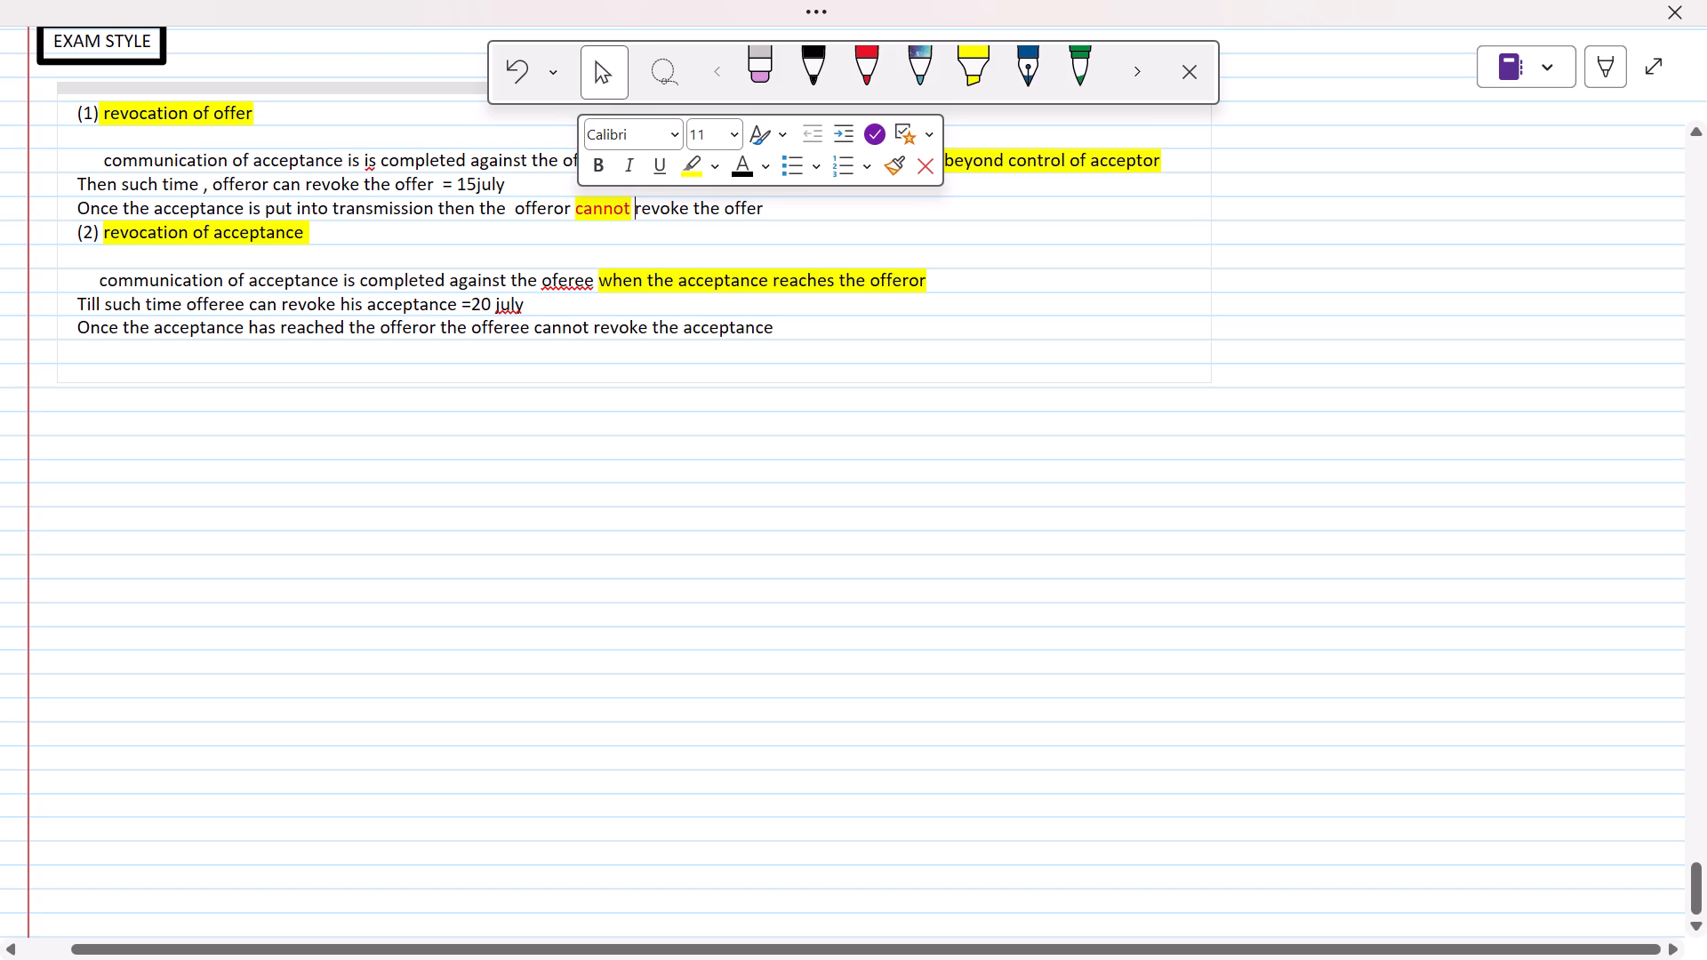
Add the heading "Mode of revocation of offer" in the empty space below the revocation of acceptance notes.
left_click(159, 415)
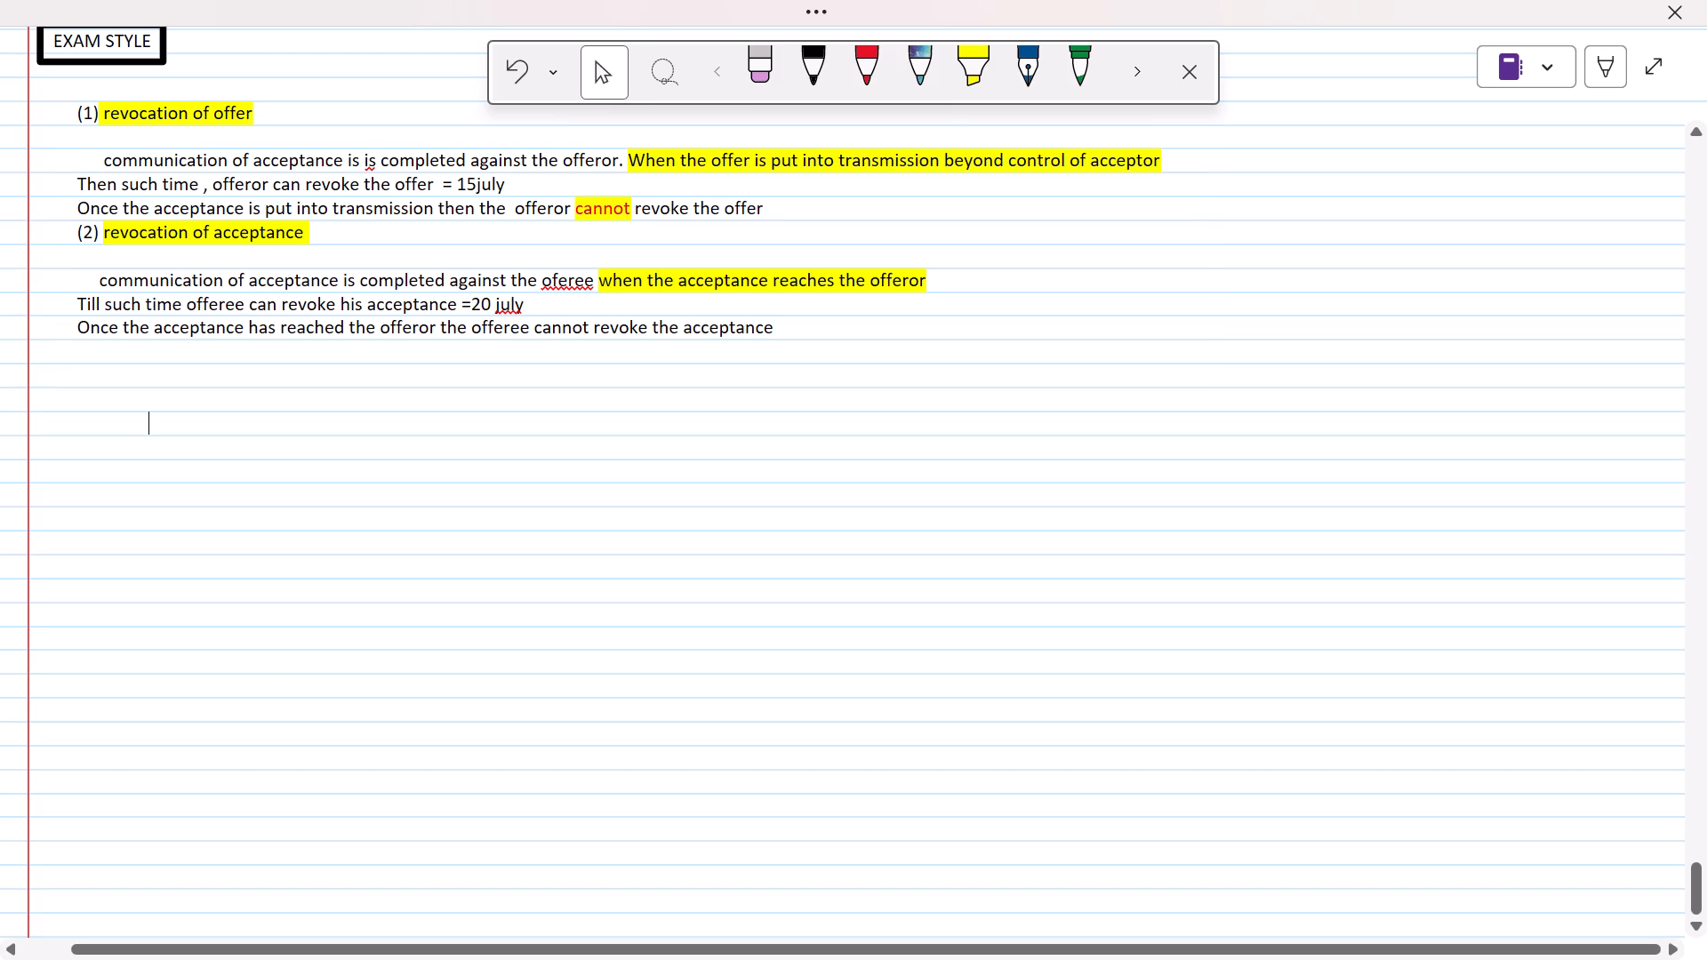
type("mode")
key("space")
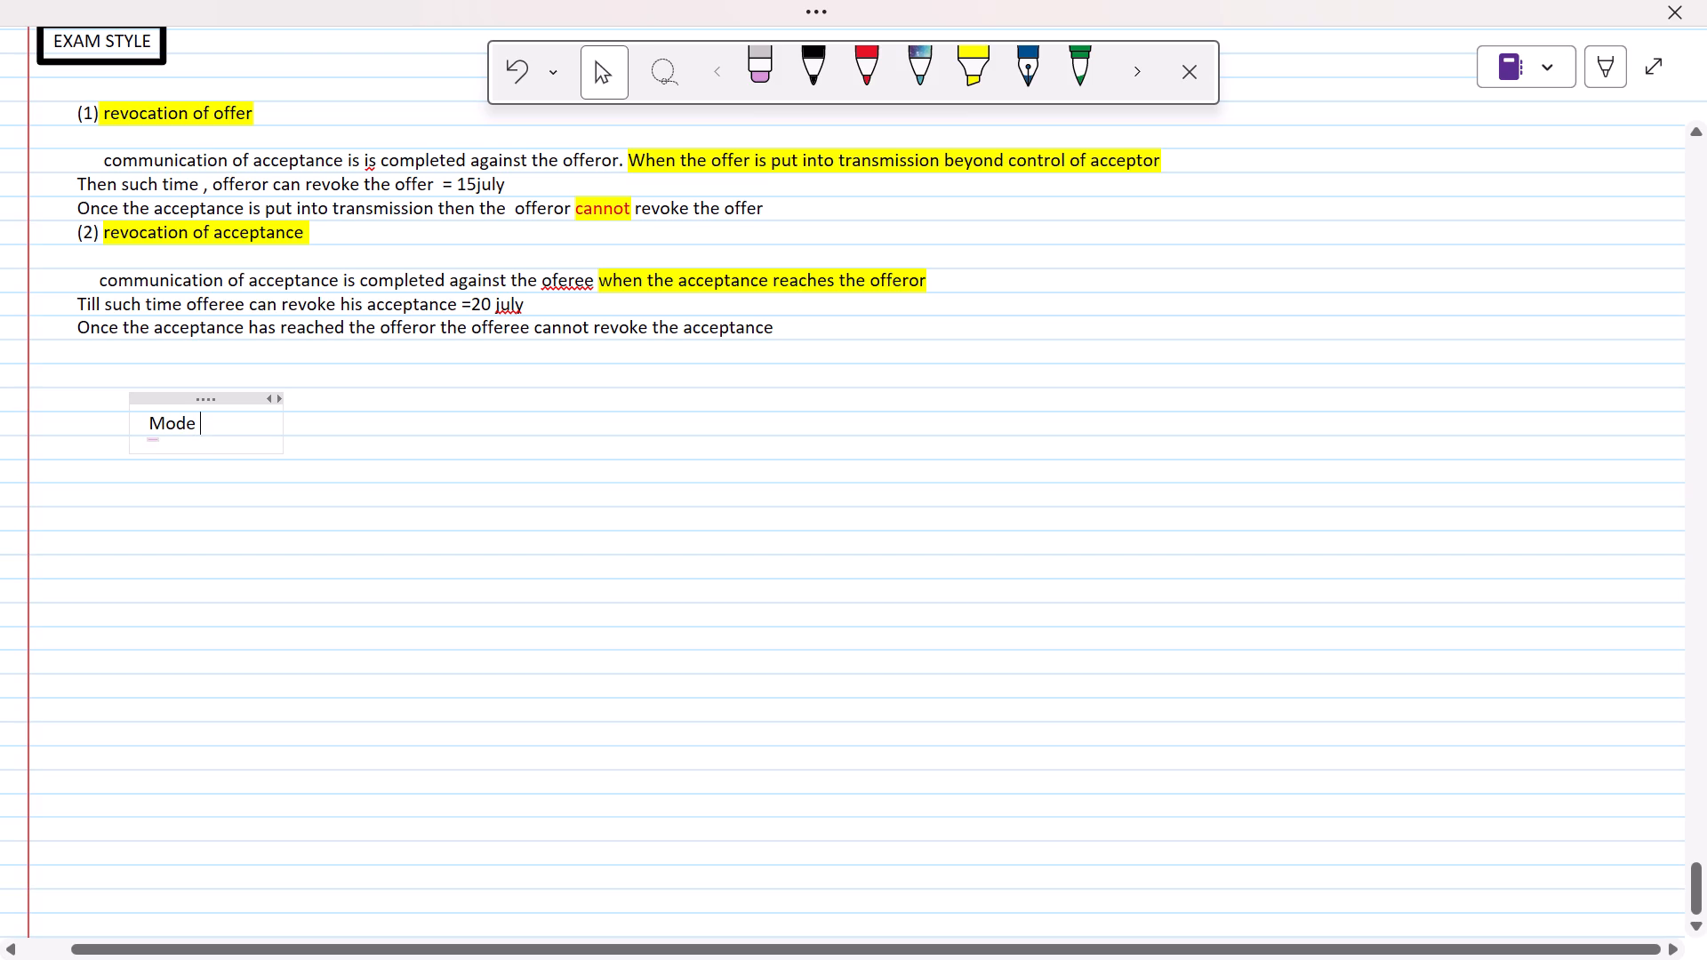
type("of")
key("space")
type("revocation of offer")
key("space")
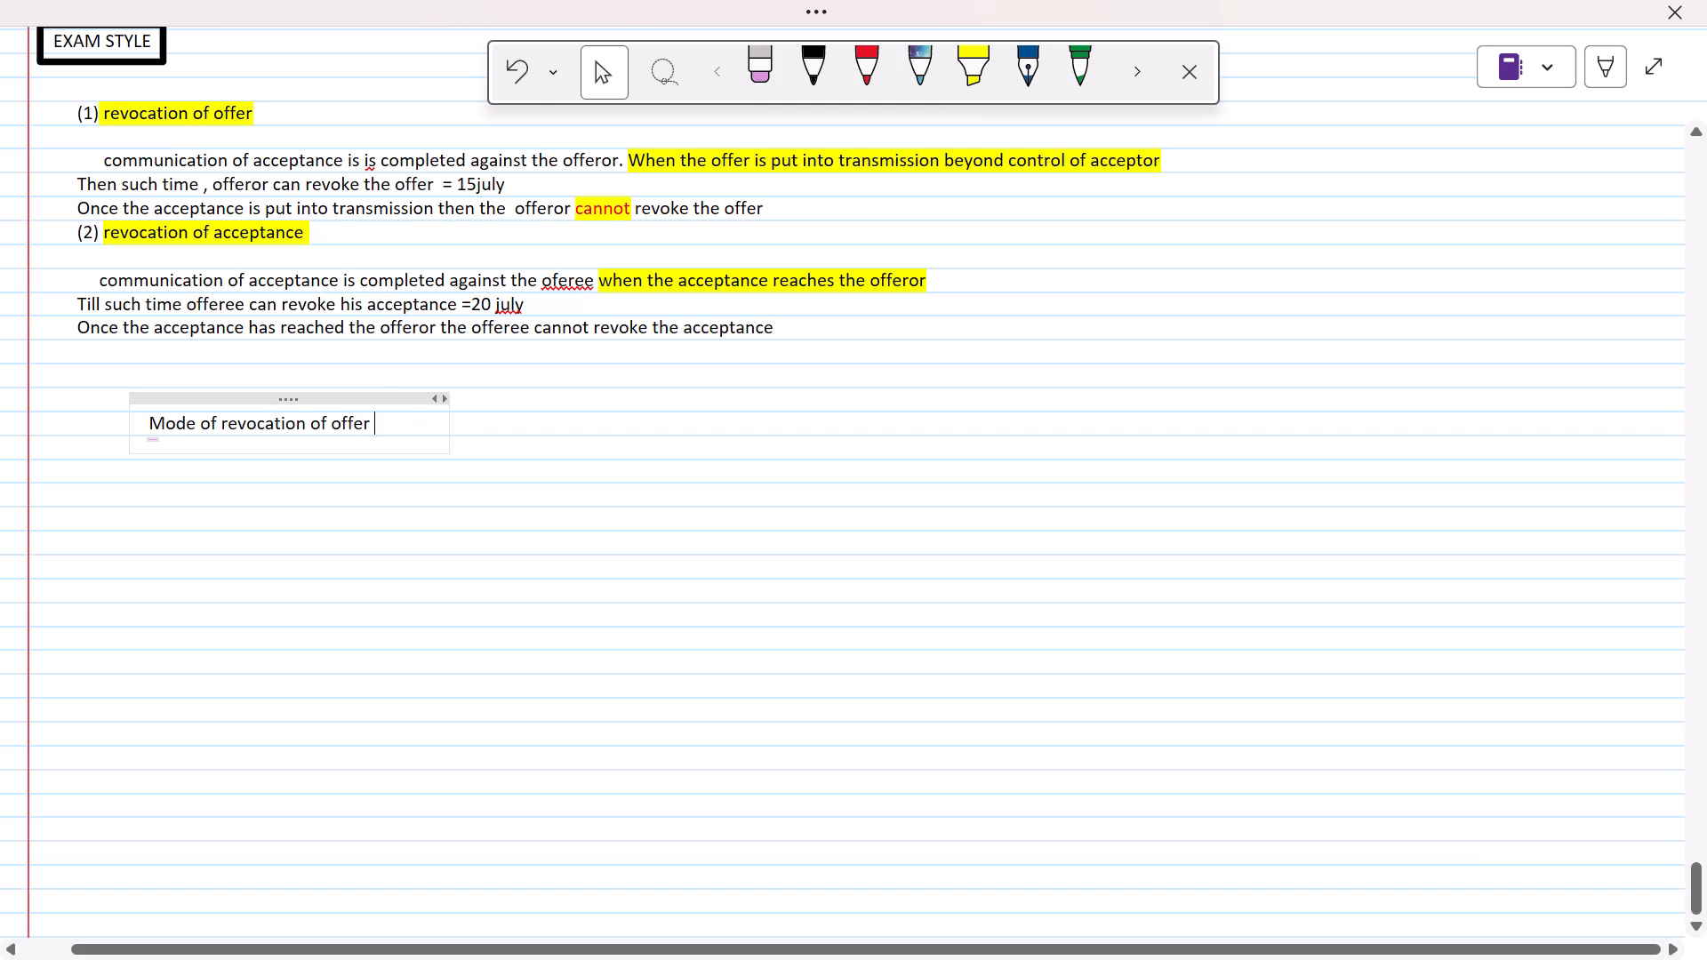
Draw a black rectangular frame around the heading "Mode of revocation of offer" with the black pen.
left_click(816, 60)
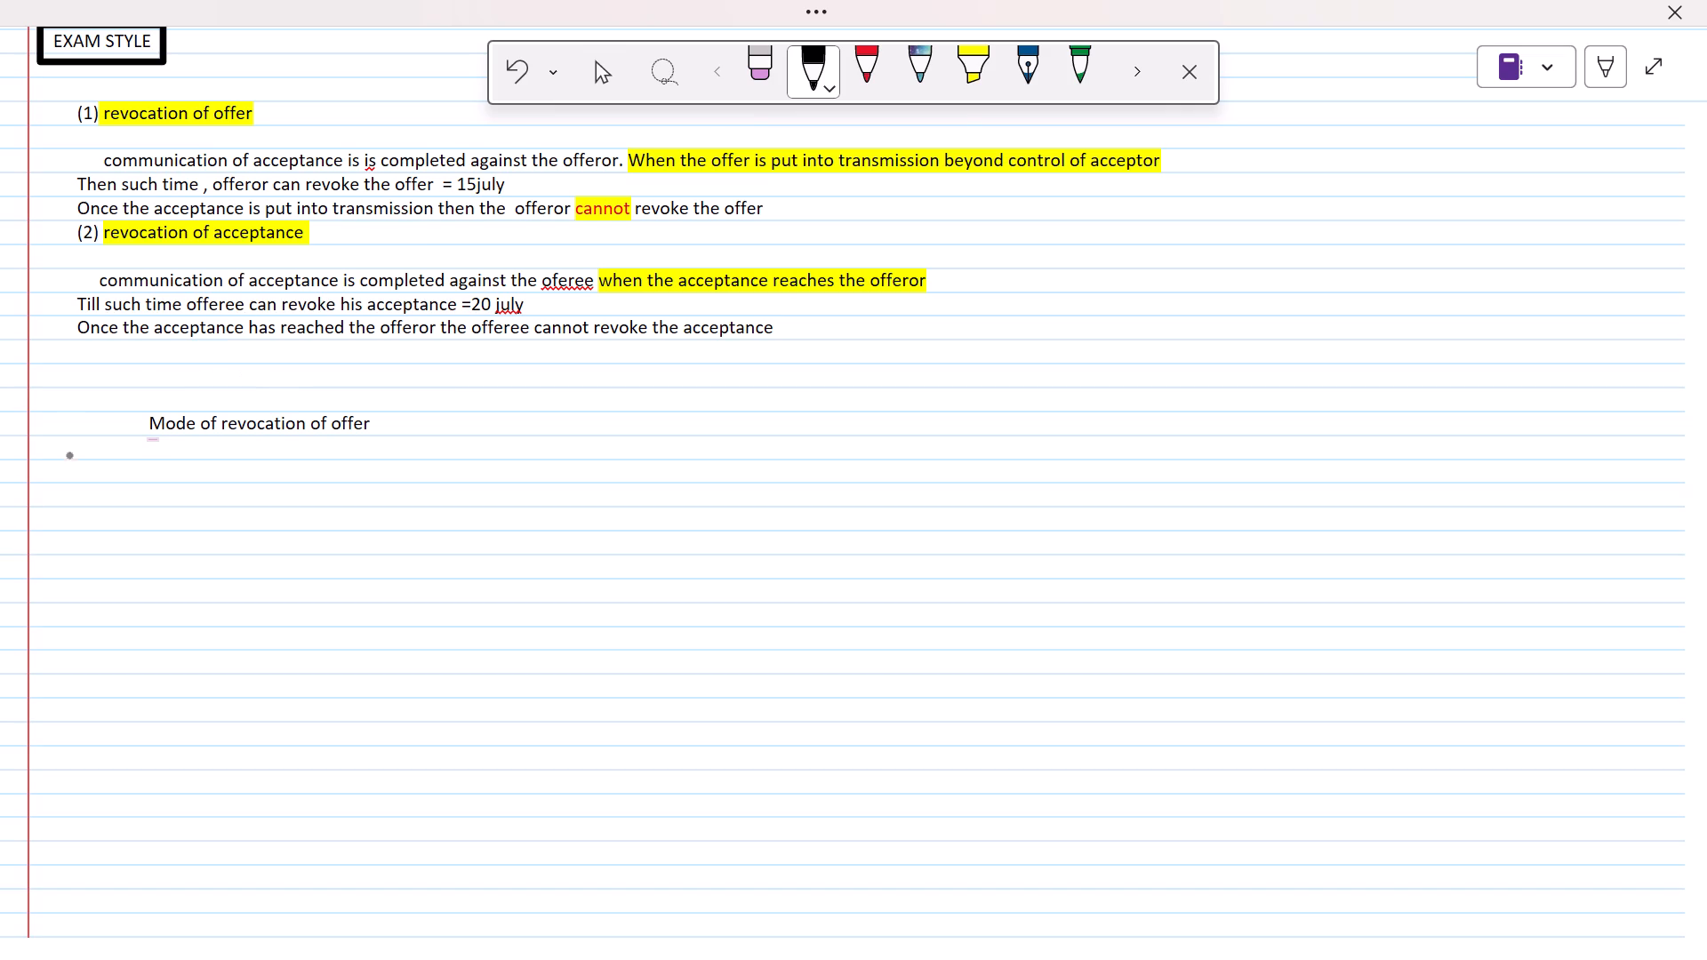
left_click(134, 406)
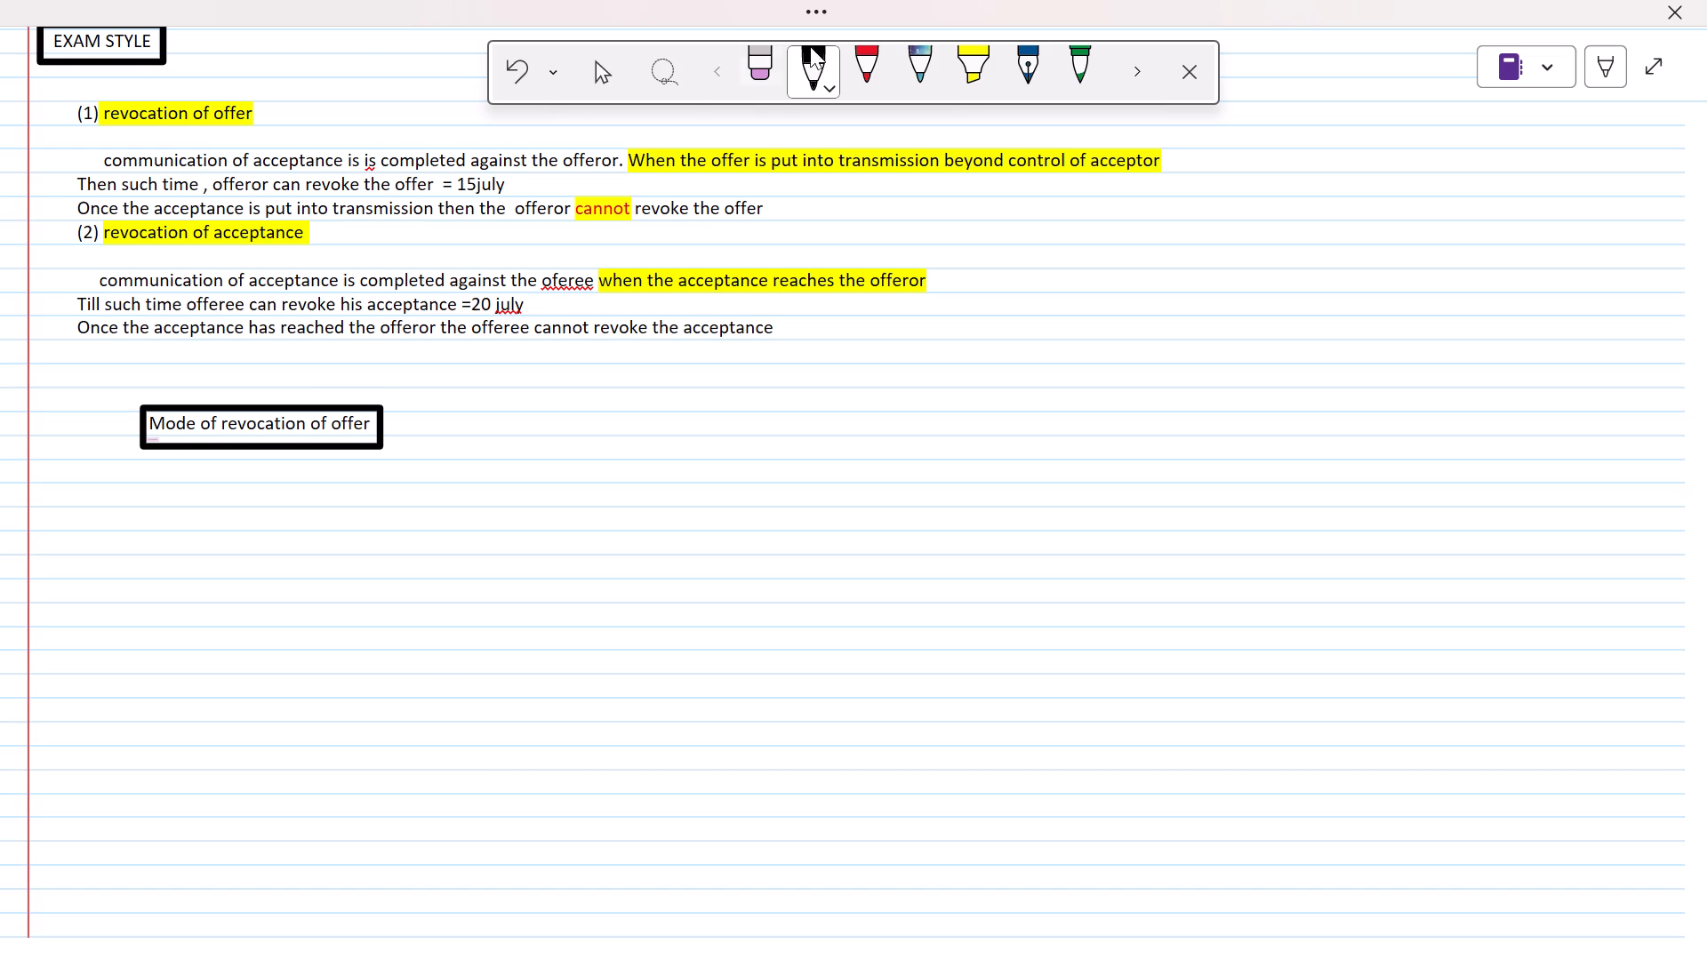
Highlight the framed heading "Mode of revocation of offer" in yellow with the highlighter pen.
left_click(961, 52)
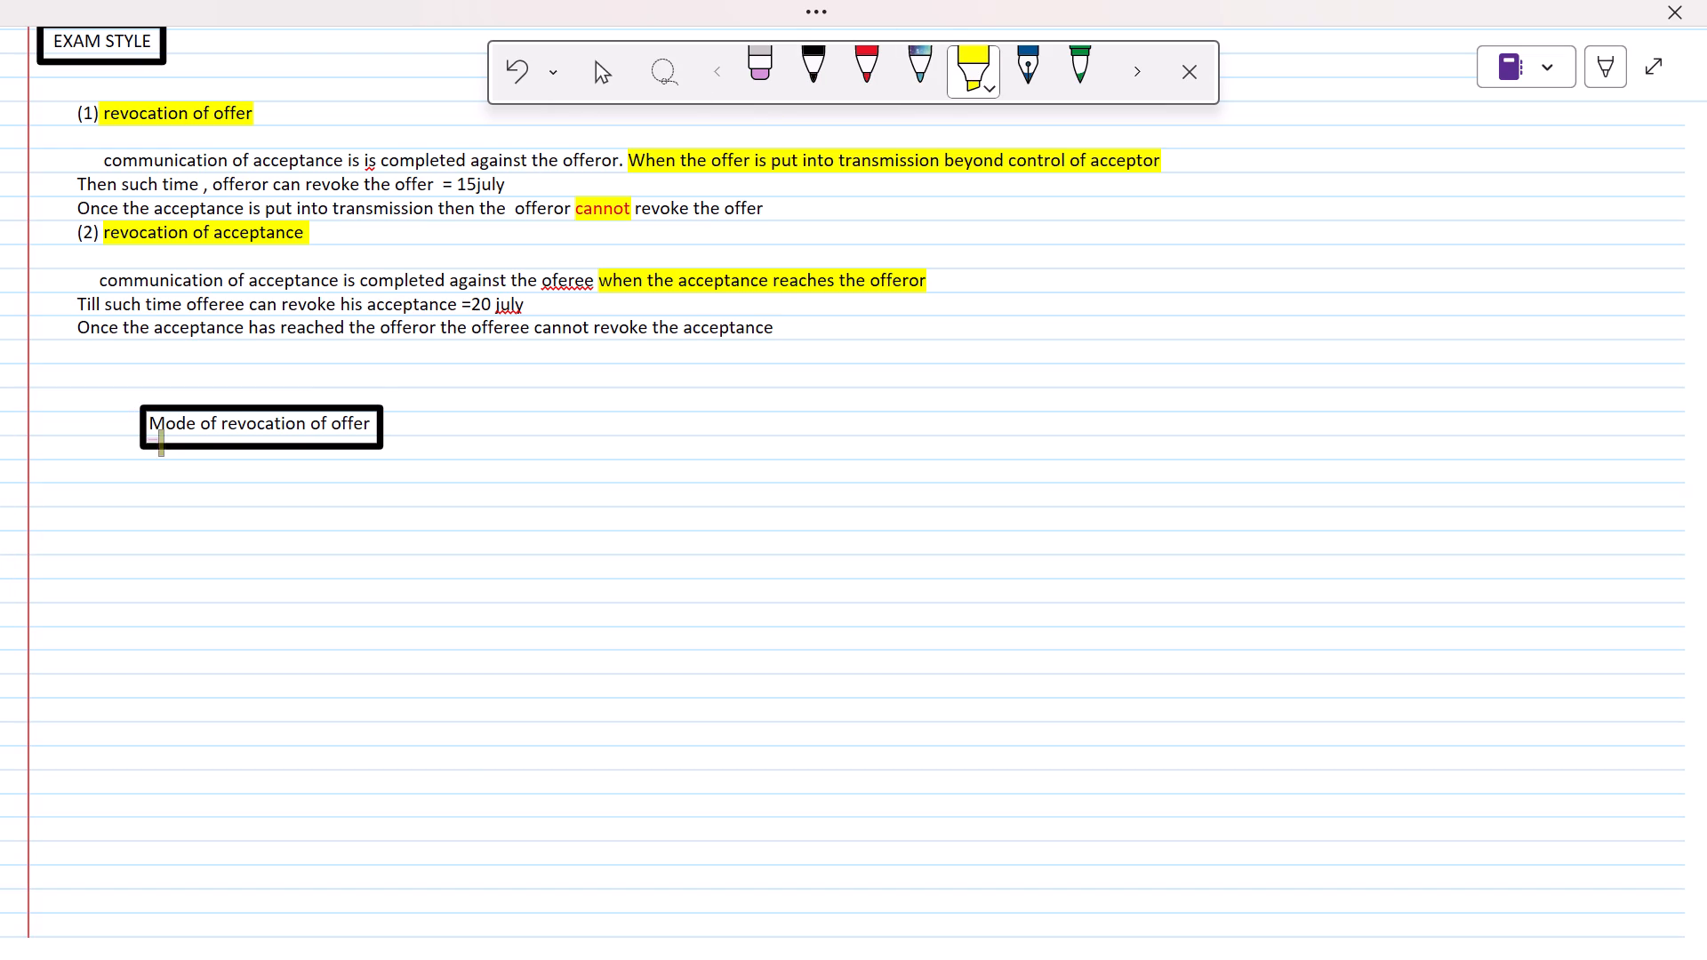
left_click_drag(150, 422, 232, 425)
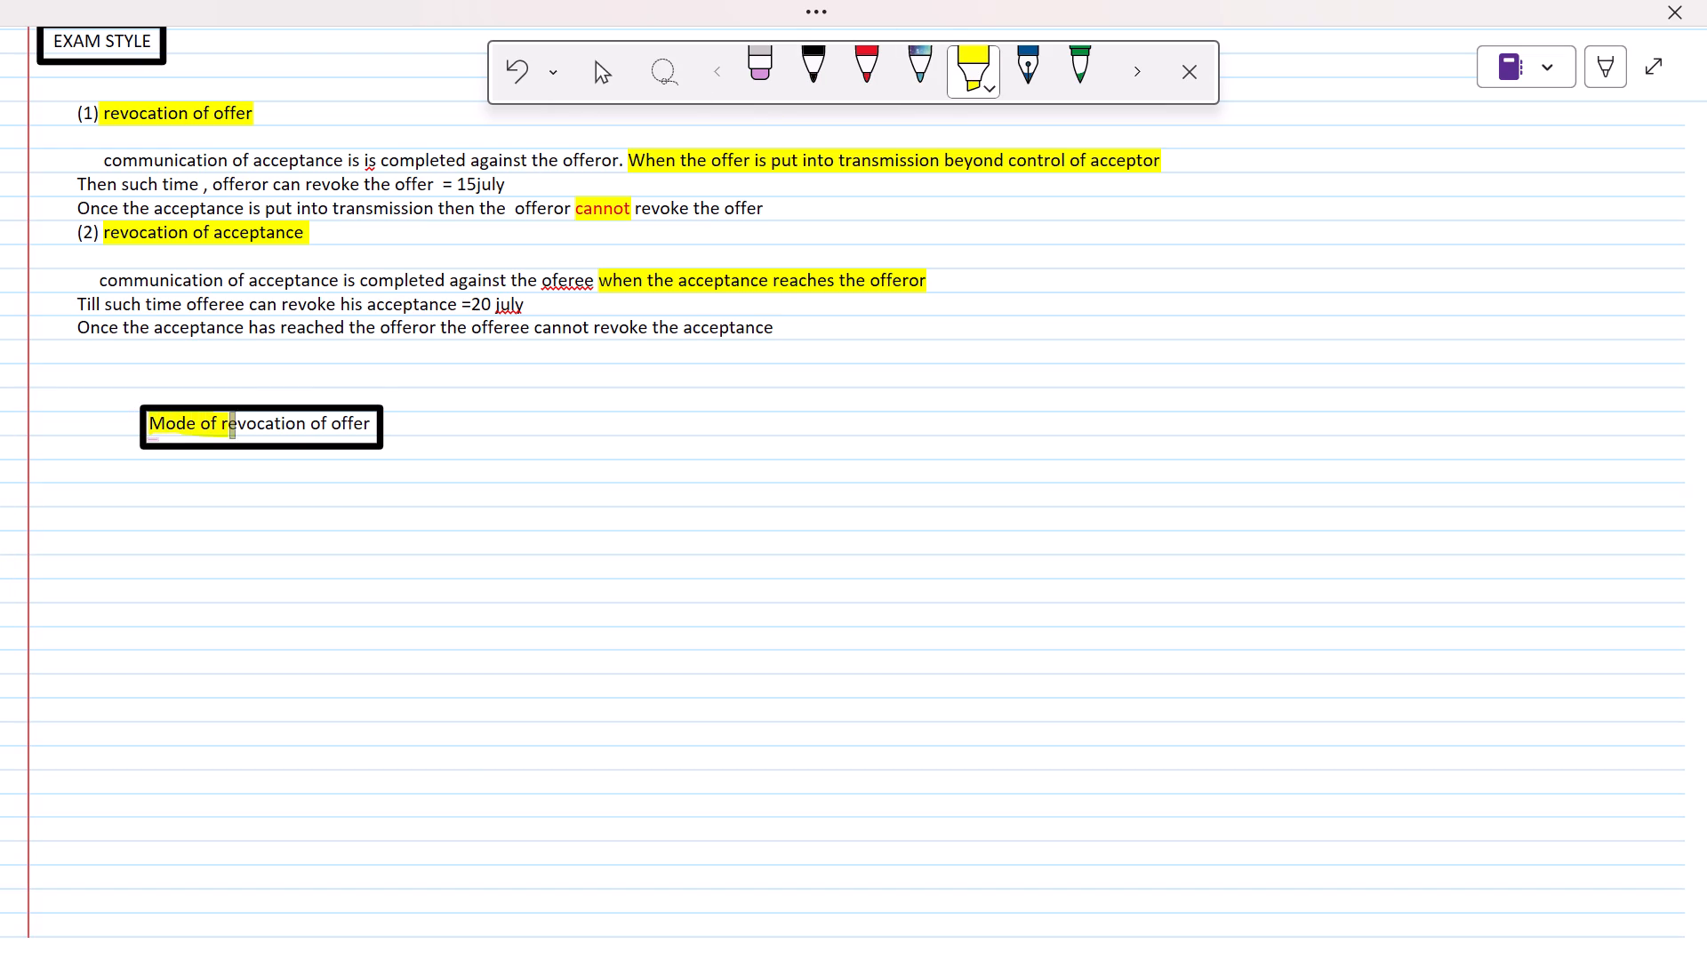
left_click_drag(232, 425, 318, 428)
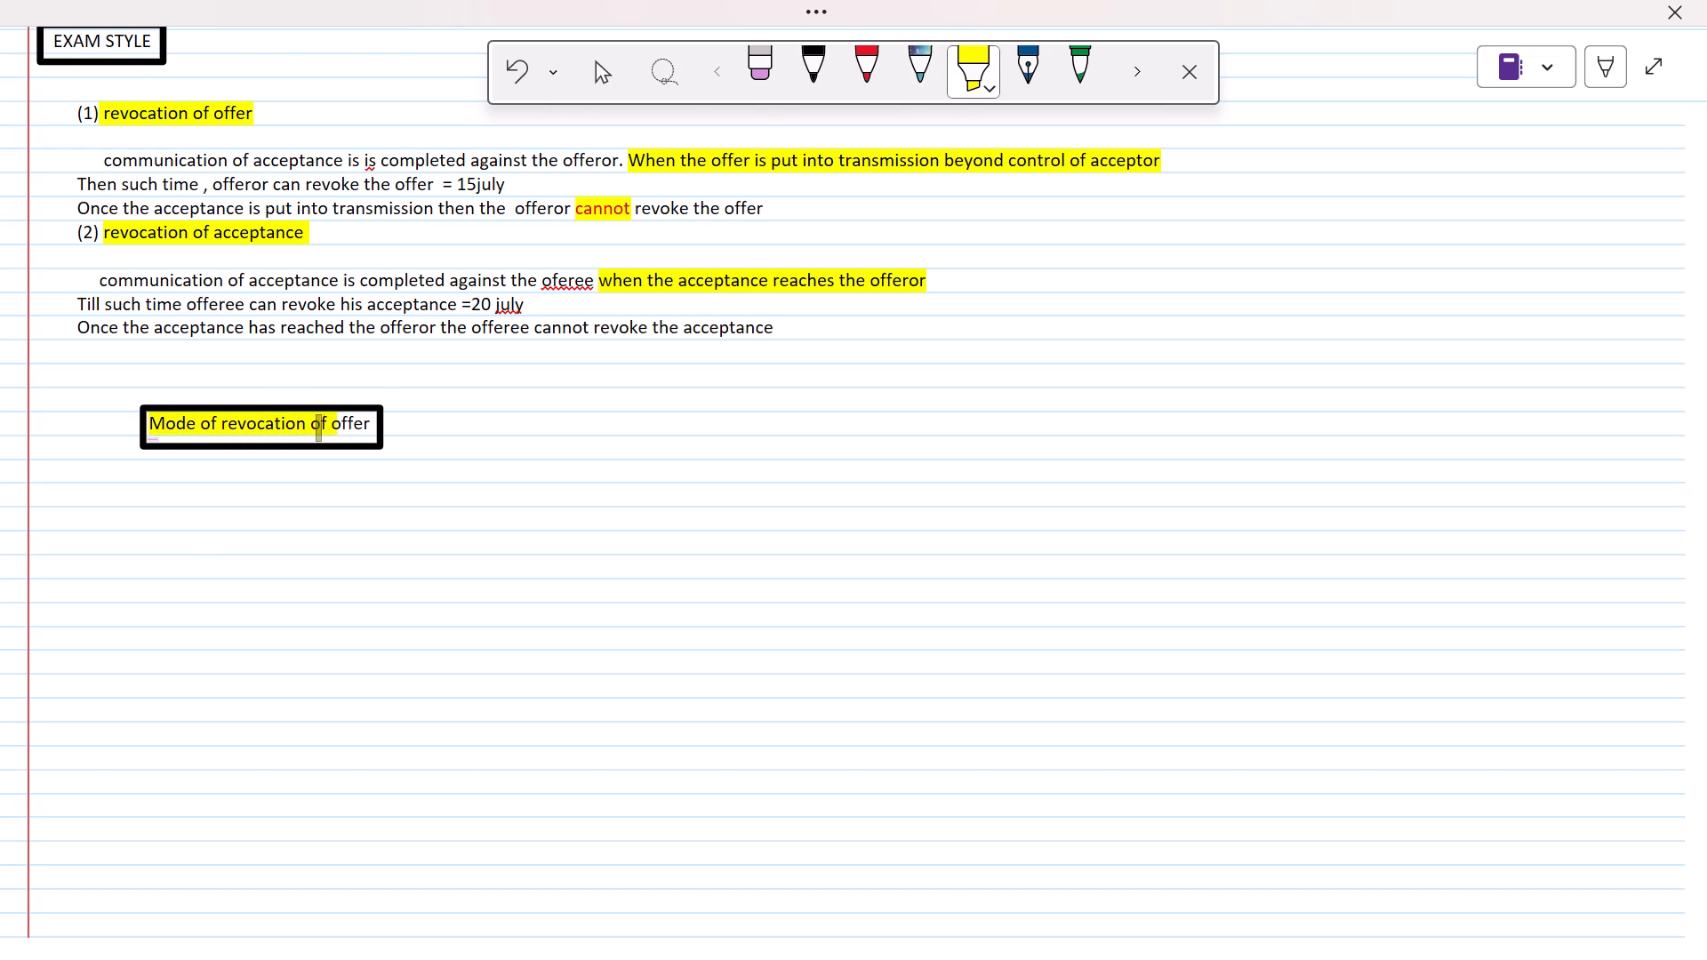
left_click_drag(318, 428, 377, 426)
left_click_drag(377, 426, 151, 432)
Start a list below the "Mode of revocation of offer" heading with the item "(1) by notice".
left_click(583, 74)
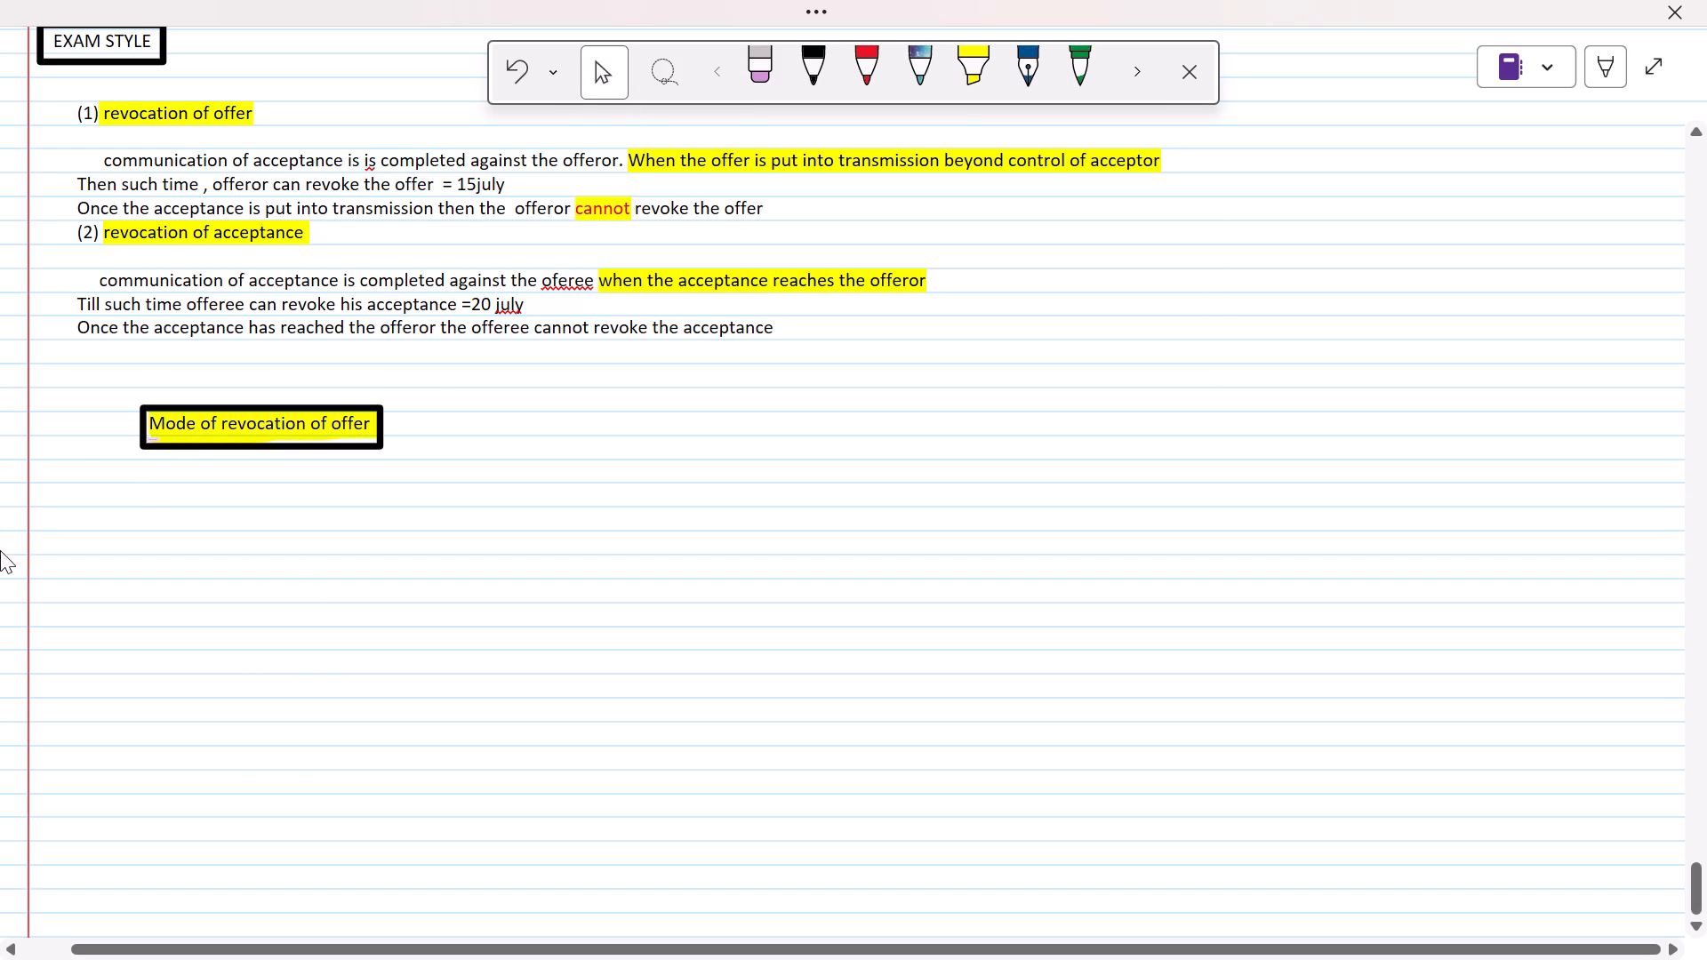
left_click(82, 485)
type("(1)")
key("space")
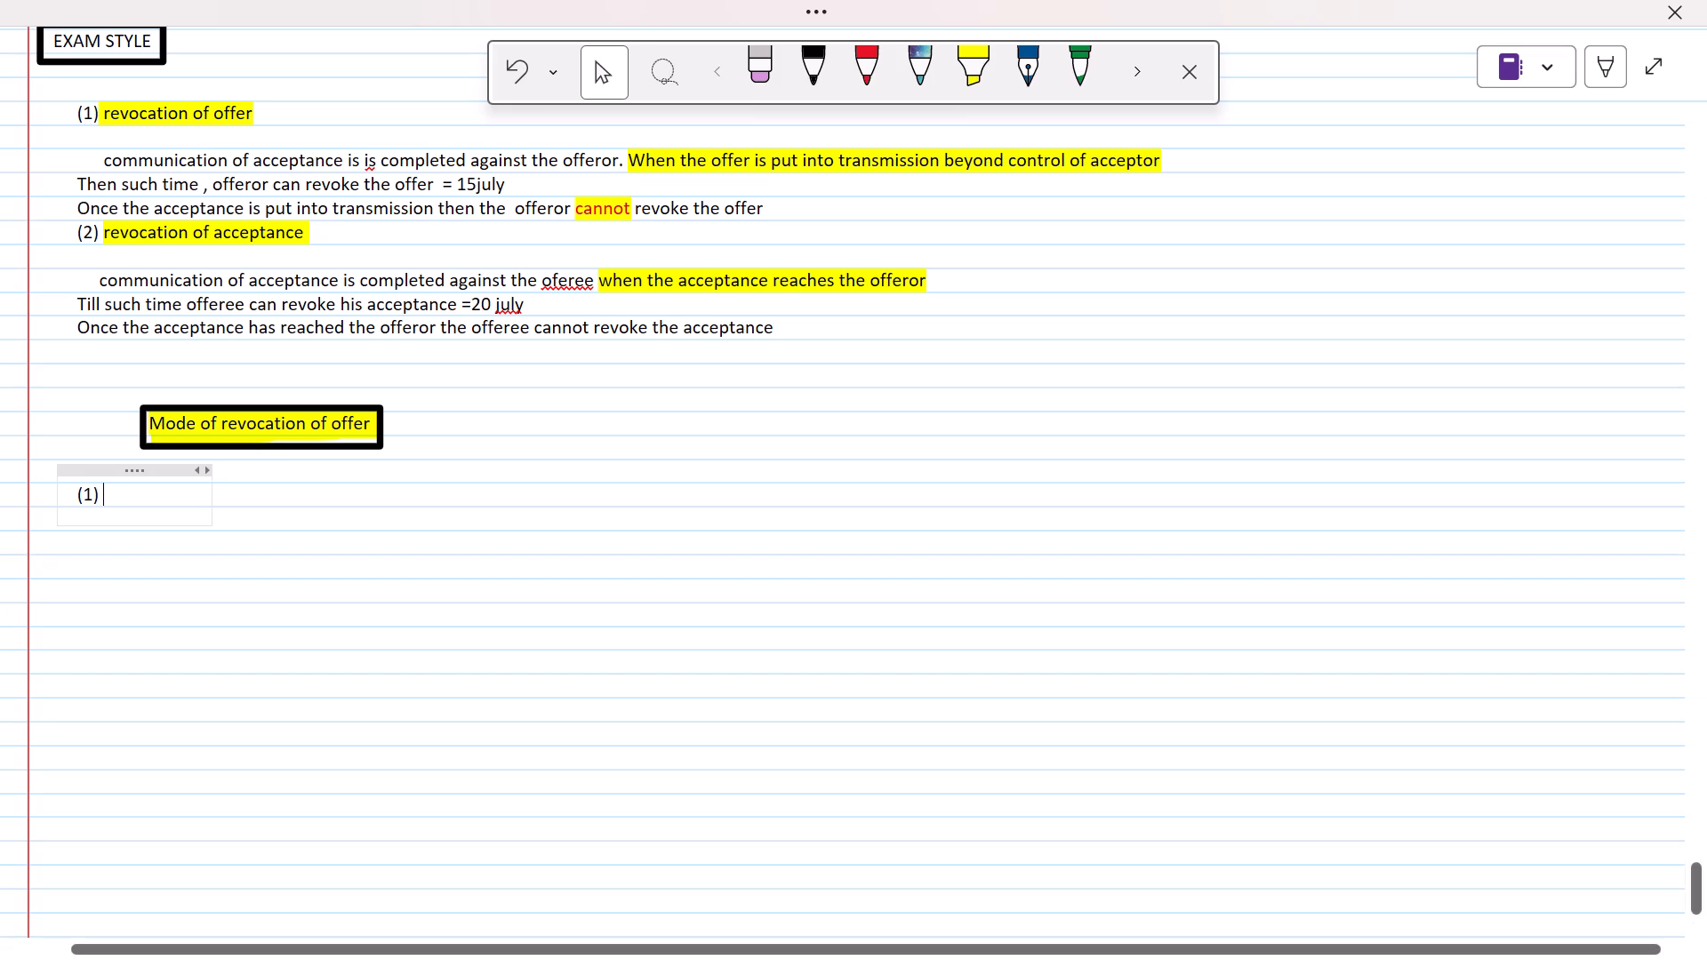
type("by notice")
key("space")
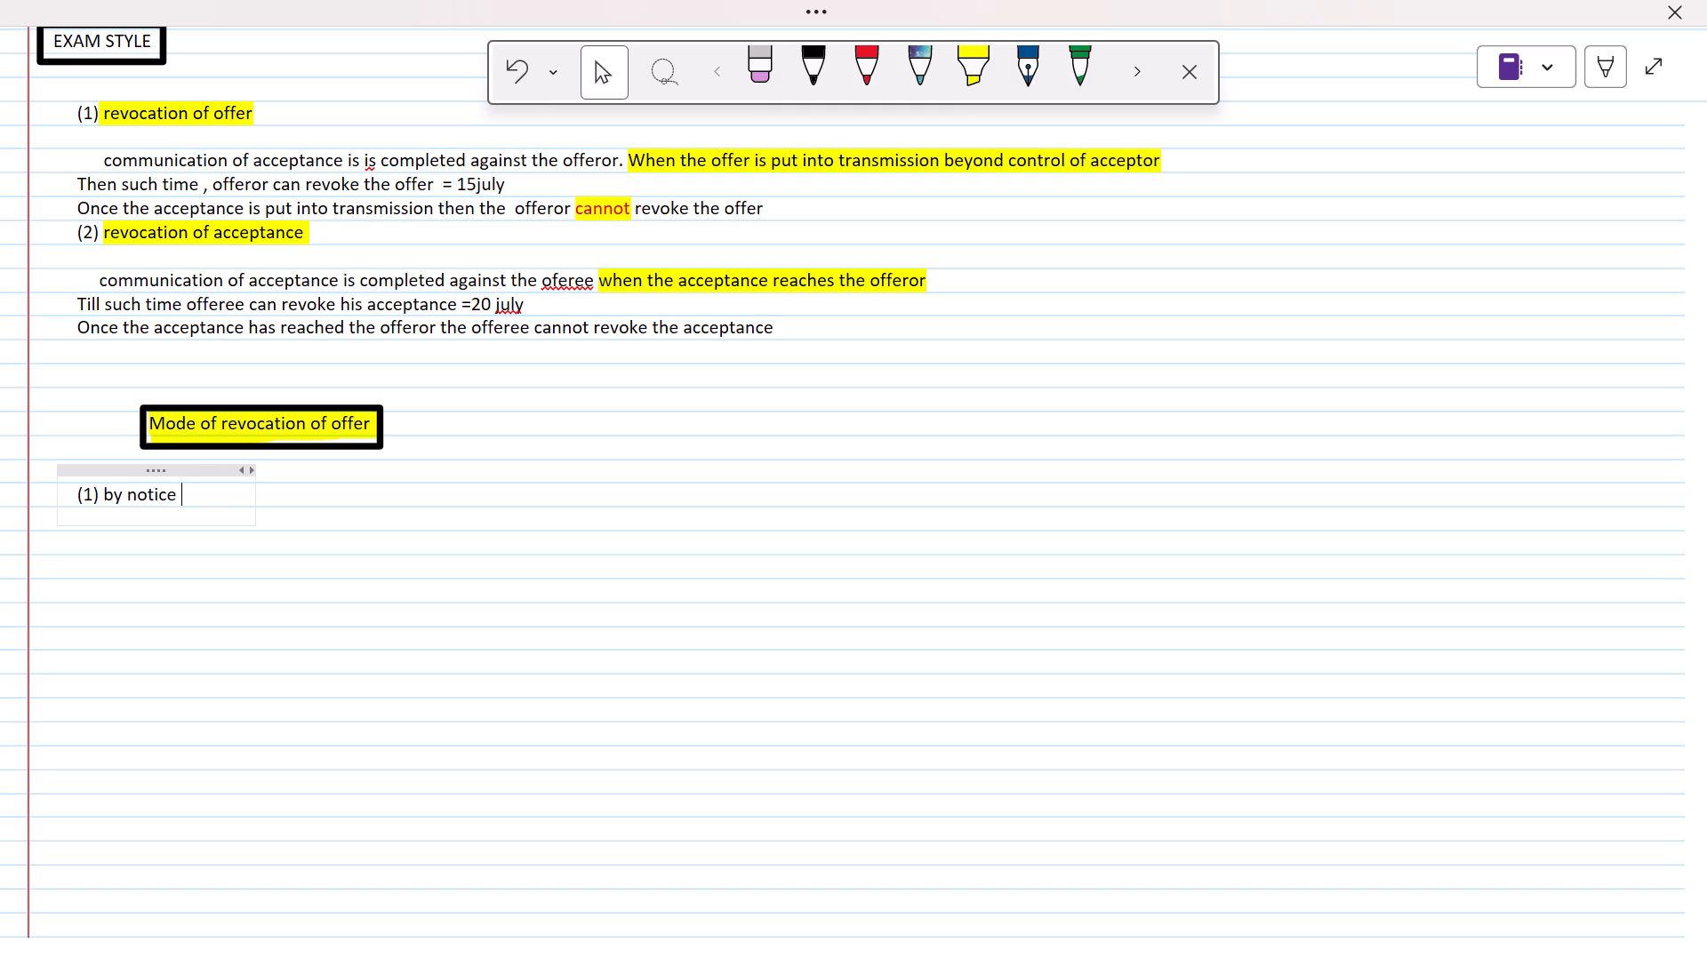
Complete the "(1) by notice" item with "( informing the offeror) :" directly after "notice".
key("BackSpace")
type("(")
key("space")
type("informing te h")
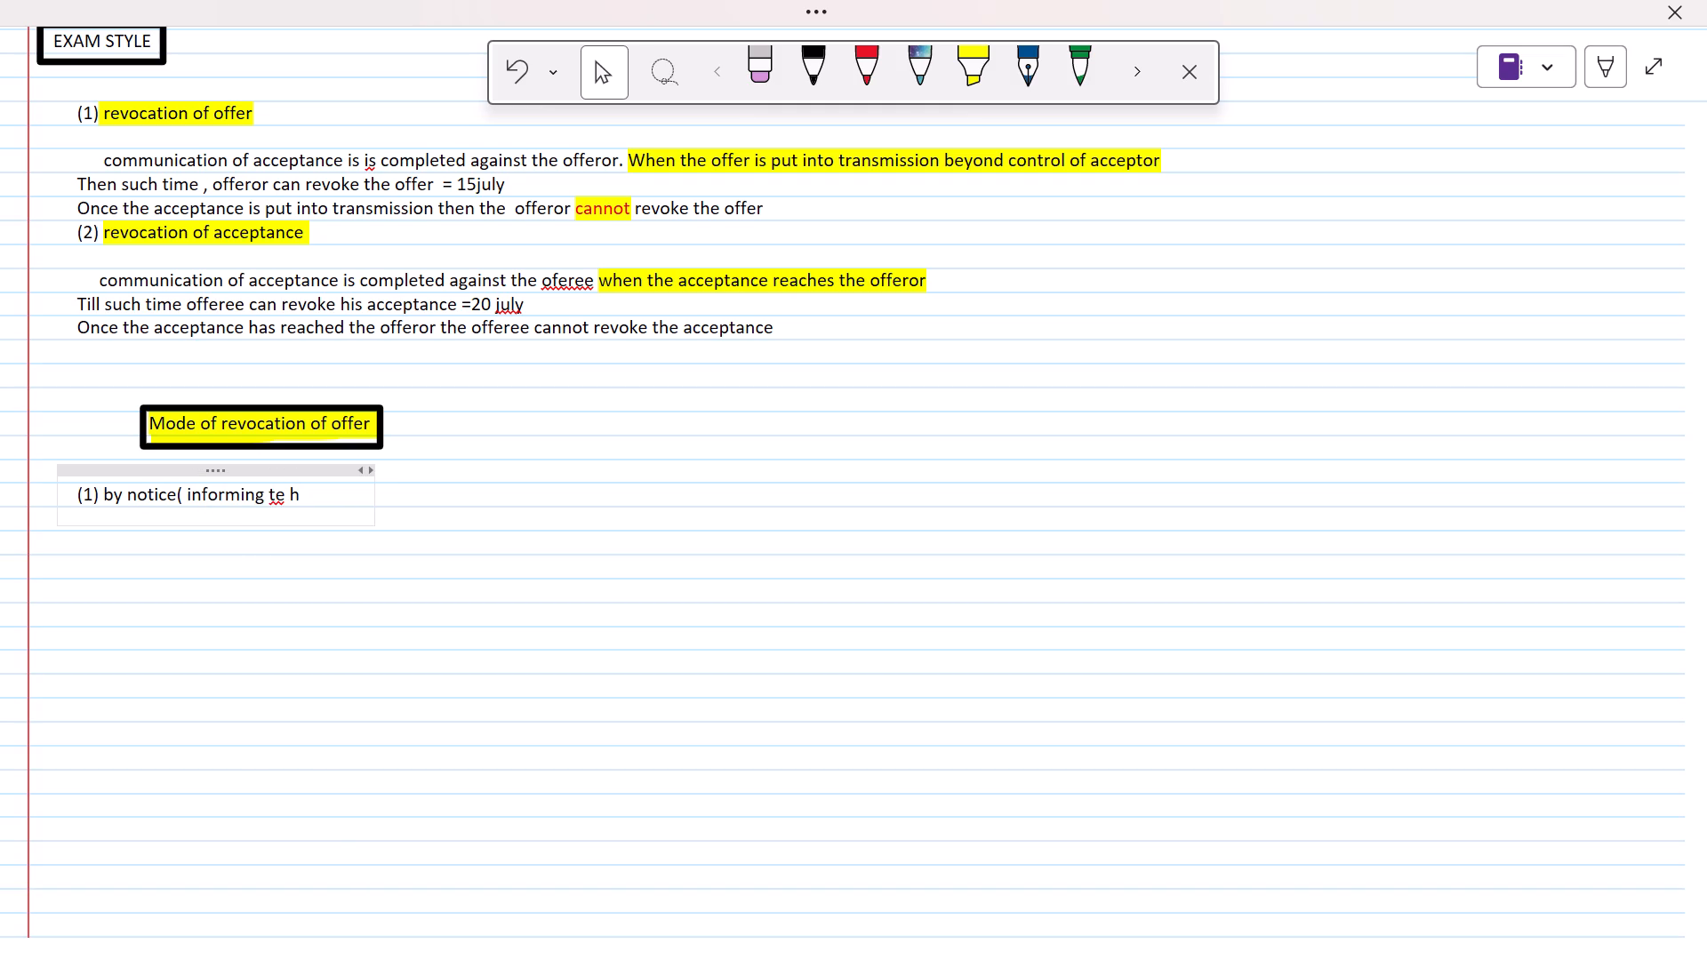
key("BackSpace")
key("BackSpace")
key("BackSpace")
key("BackSpace")
type("the")
key("space")
type("offeror")
key("space")
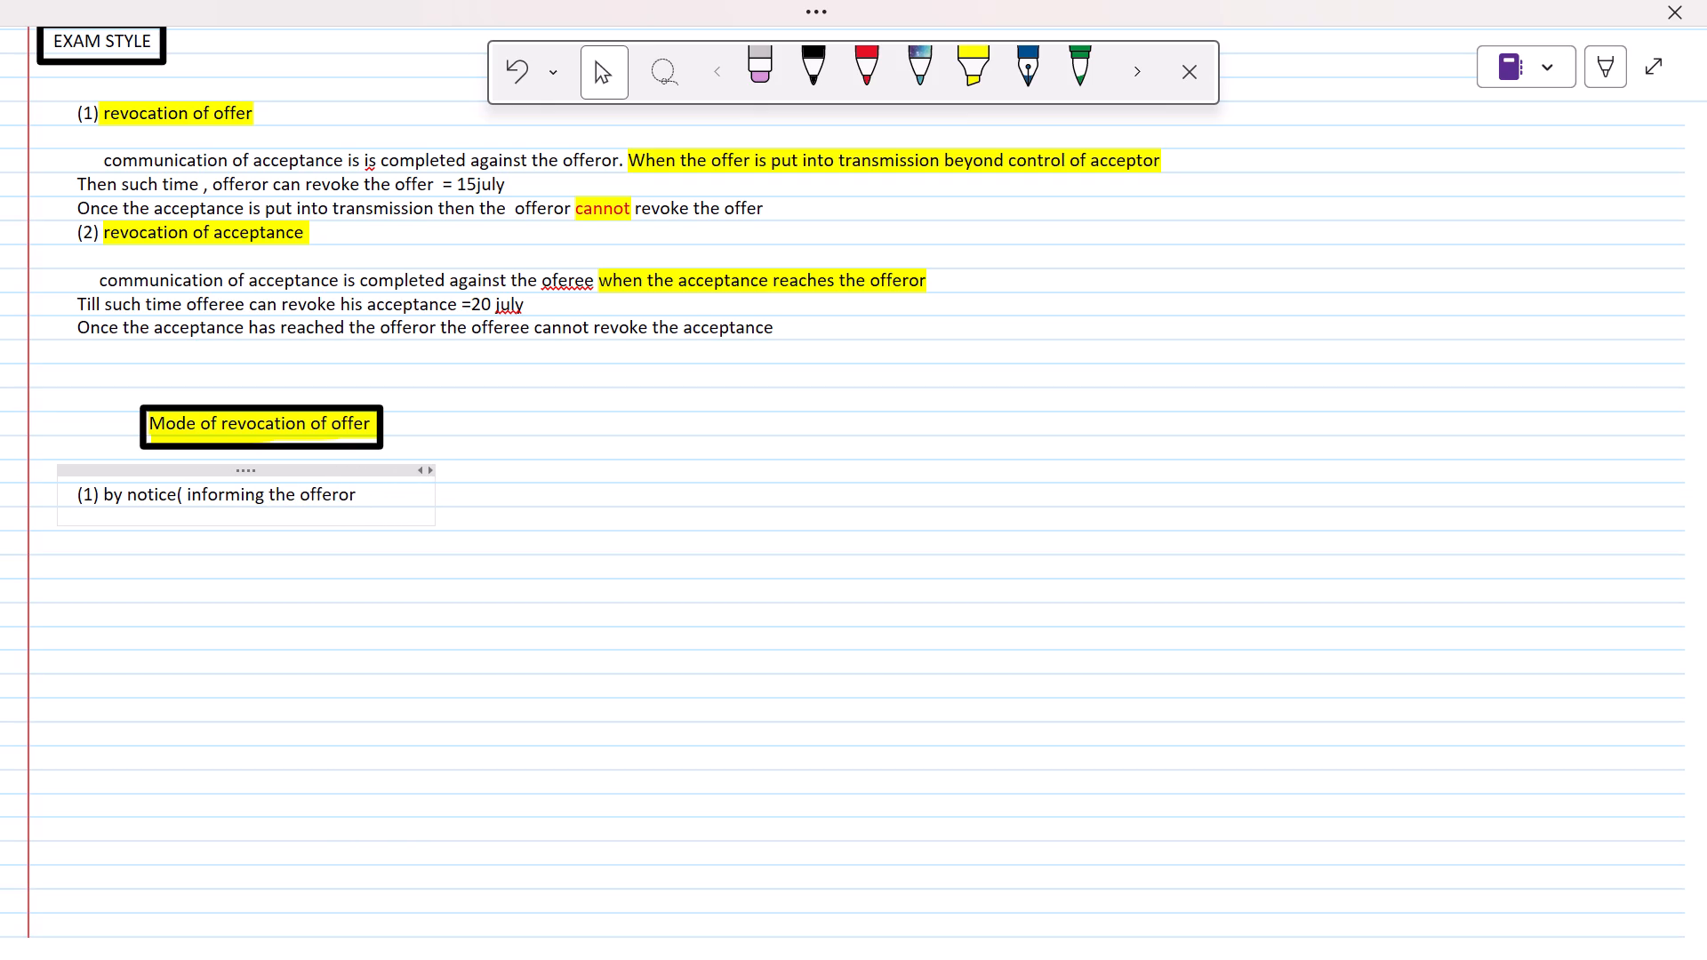
key("BackSpace")
type(")")
key("space")
type(";")
key("space")
key("BackSpace")
key("BackSpace")
type(":")
key("space")
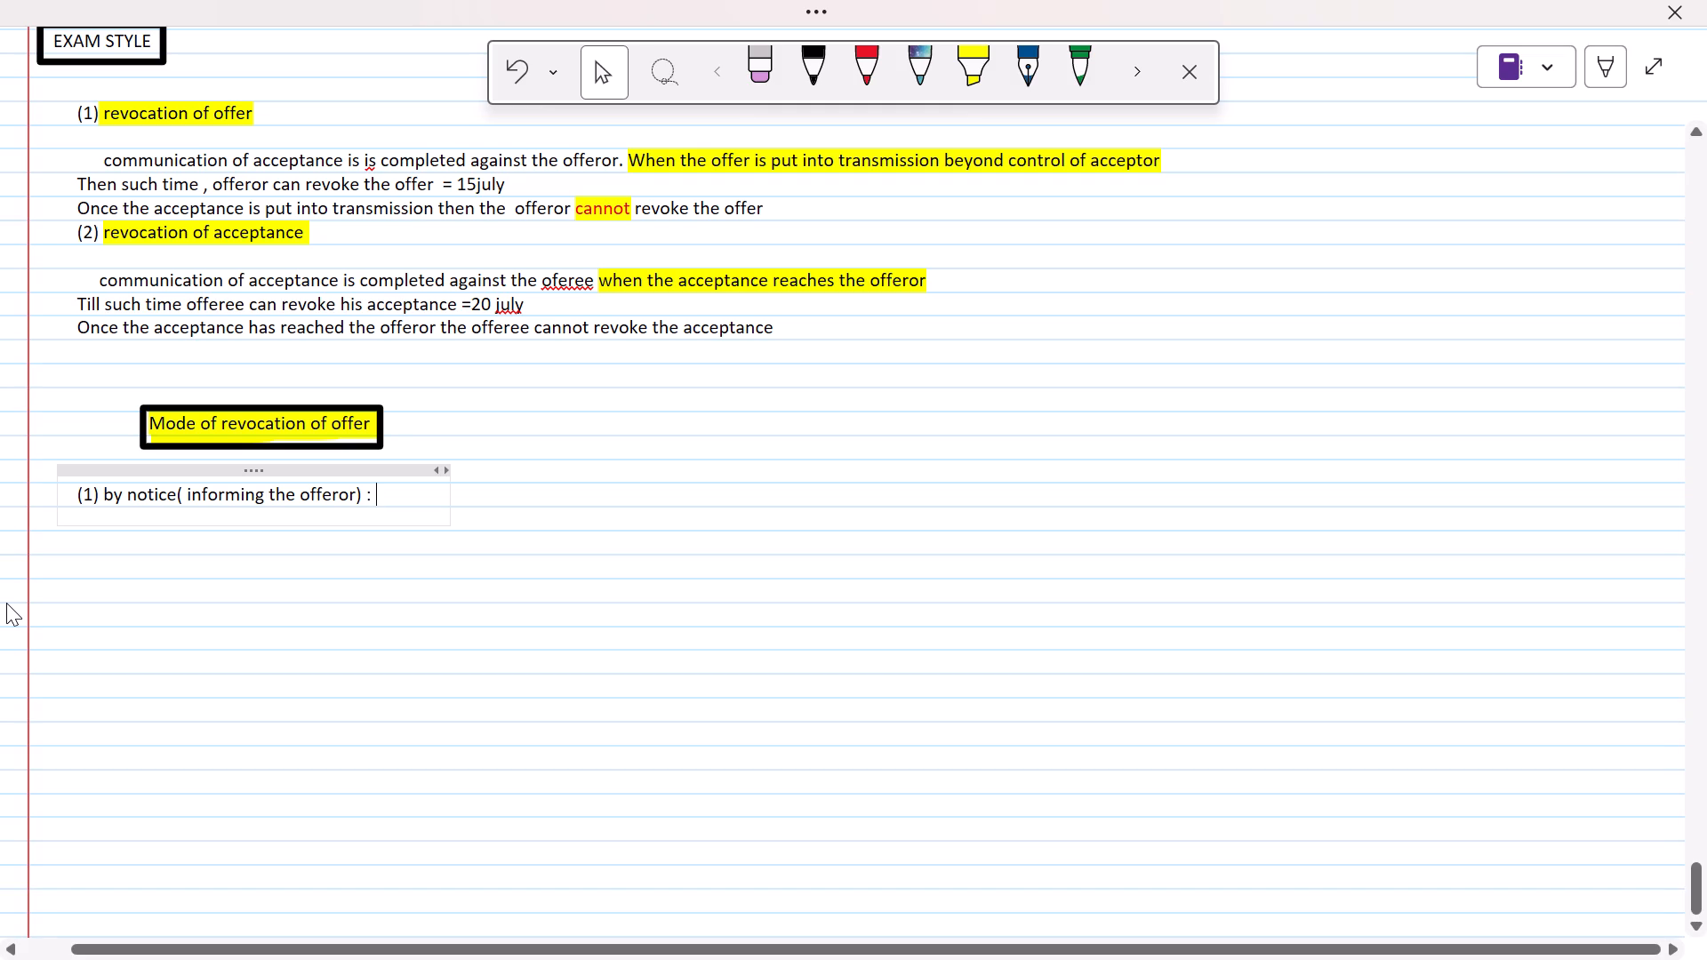
Leave the full-page view, minimise OneNote and launch Kuro from the desktop.
left_click(1676, 56)
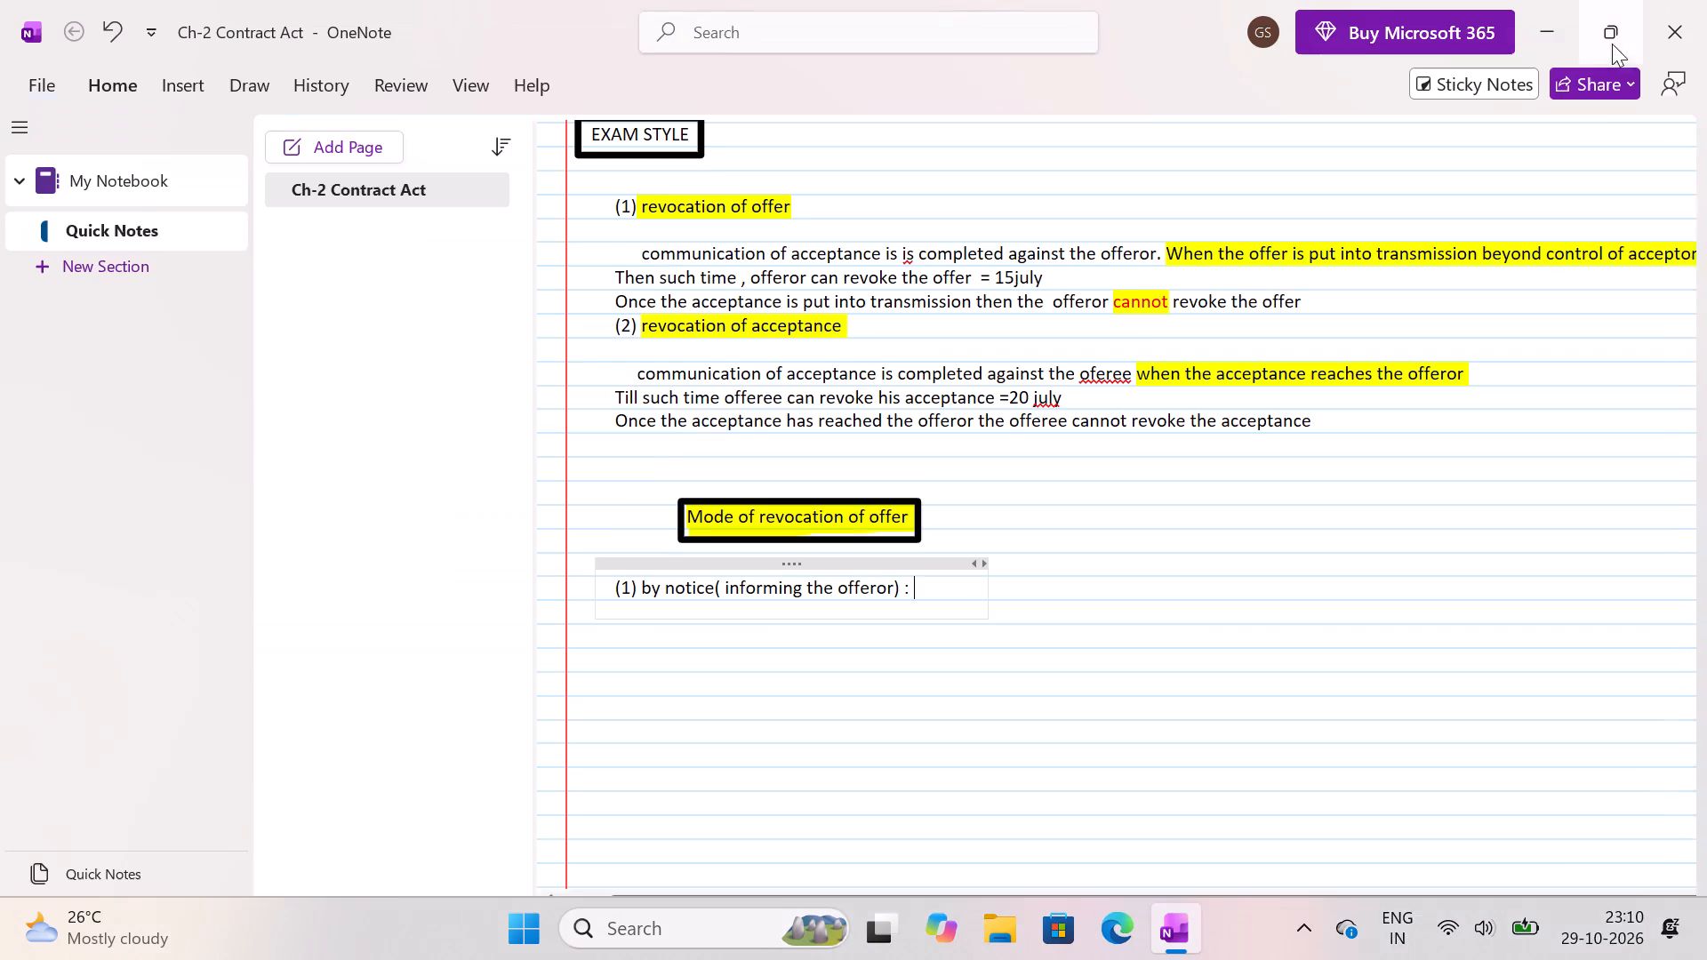
left_click(1558, 28)
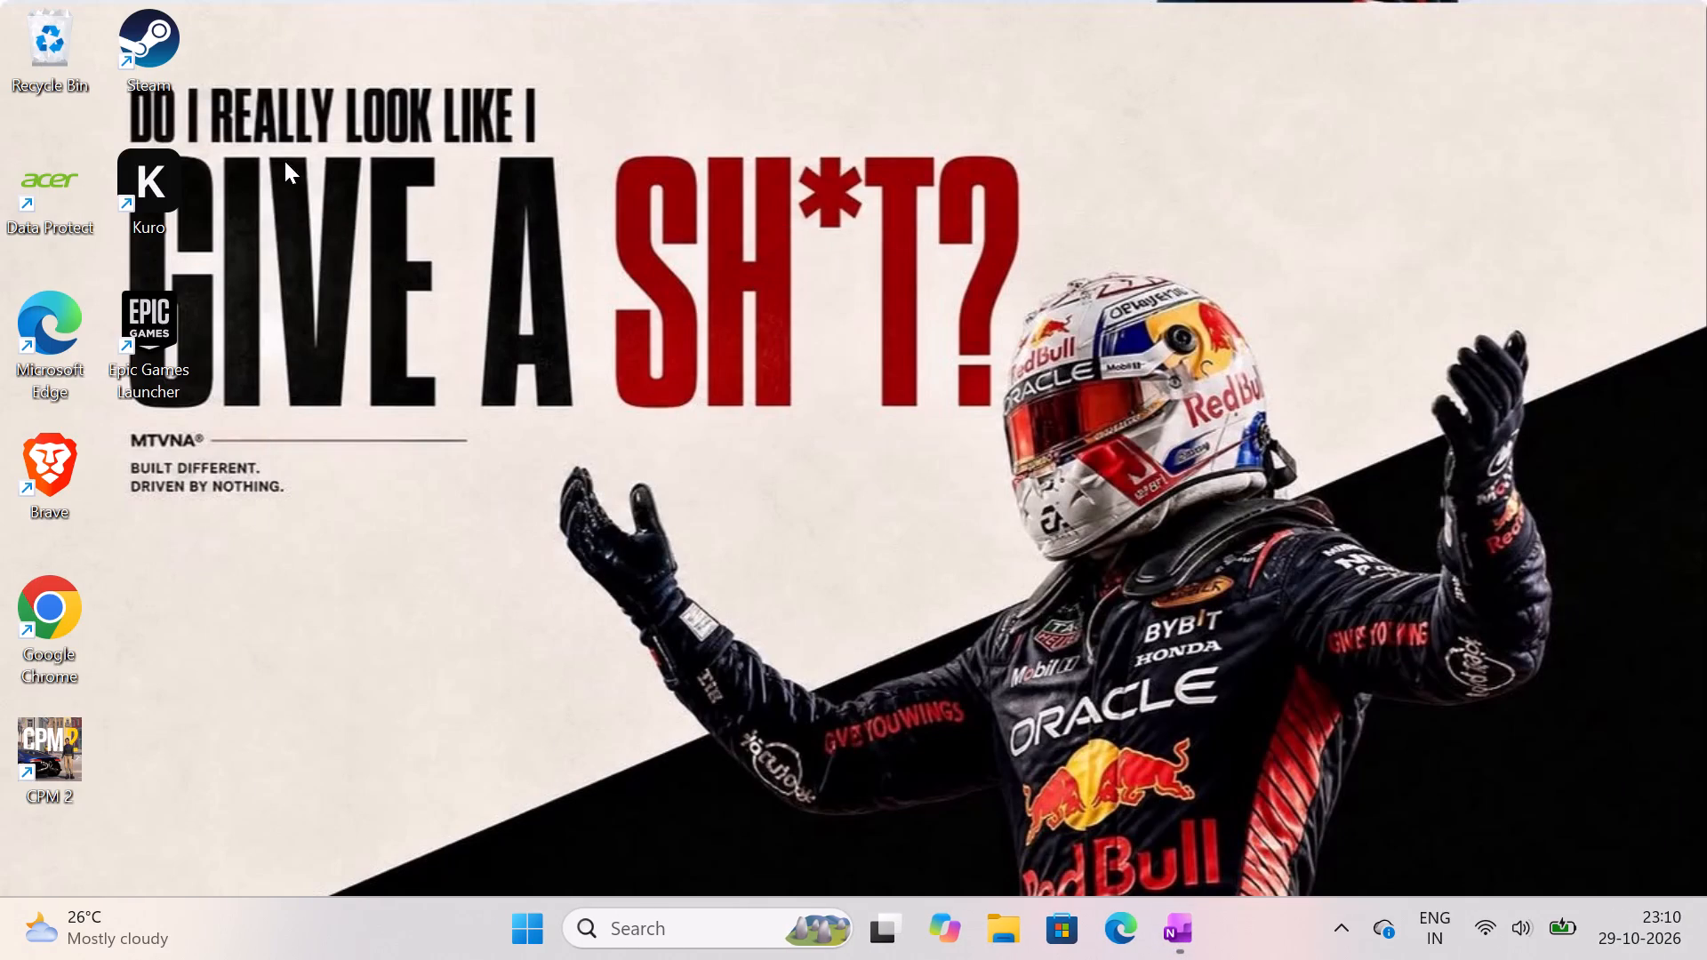
double_click(156, 184)
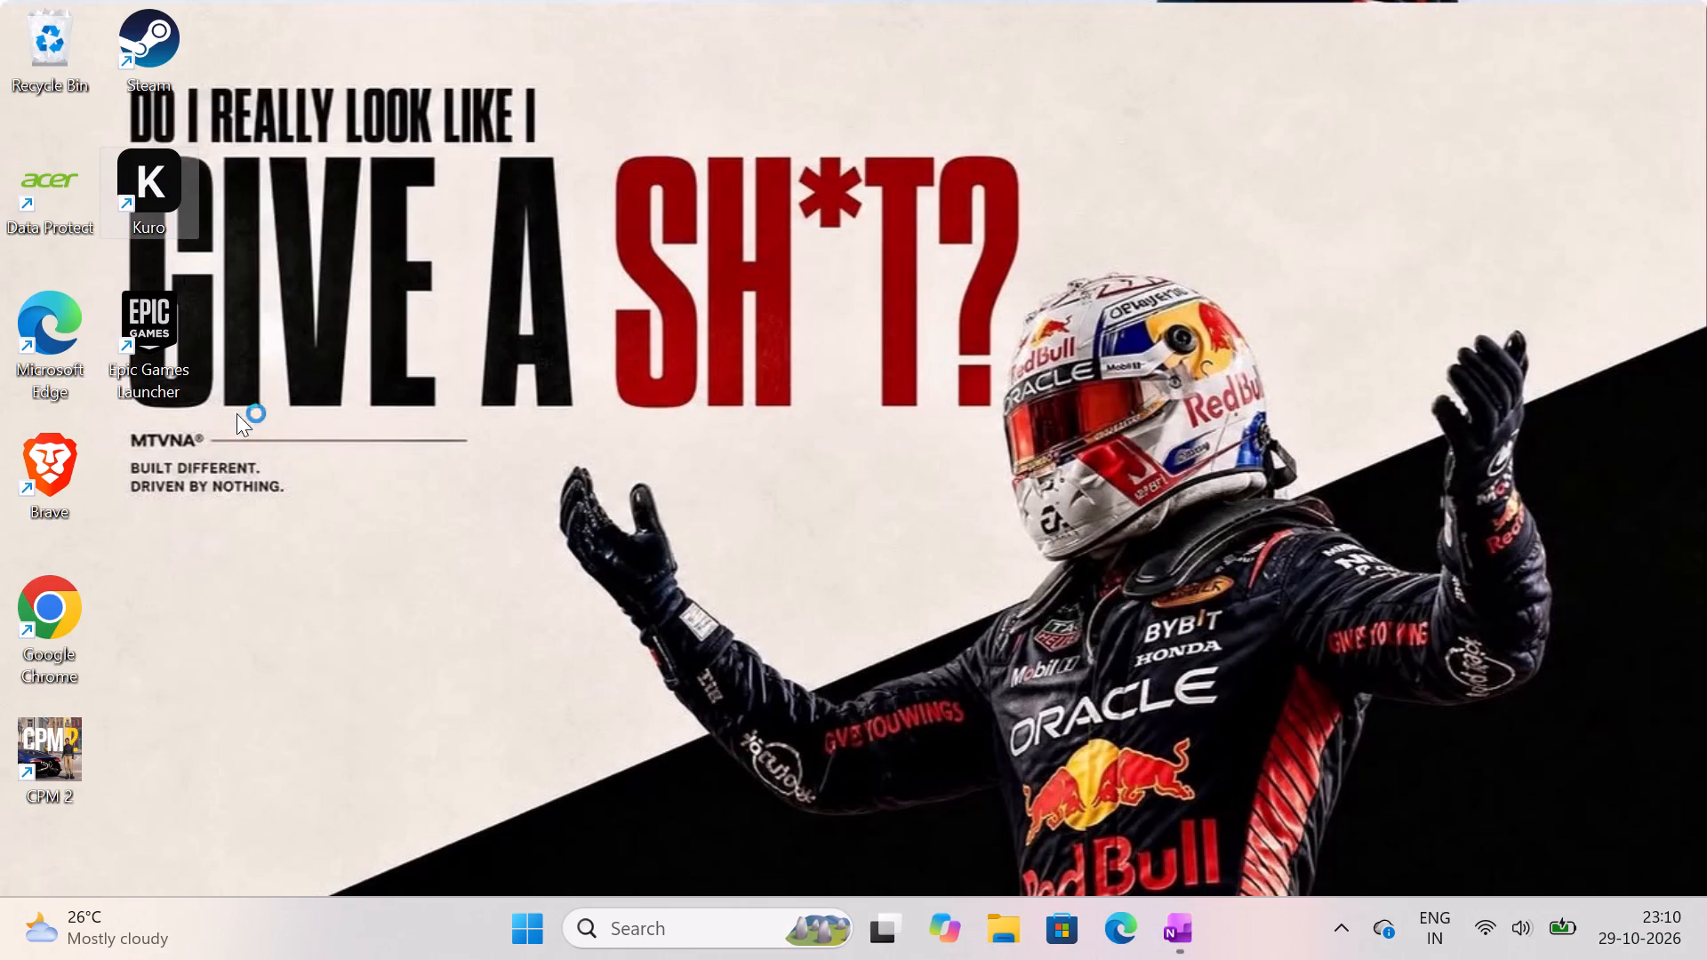
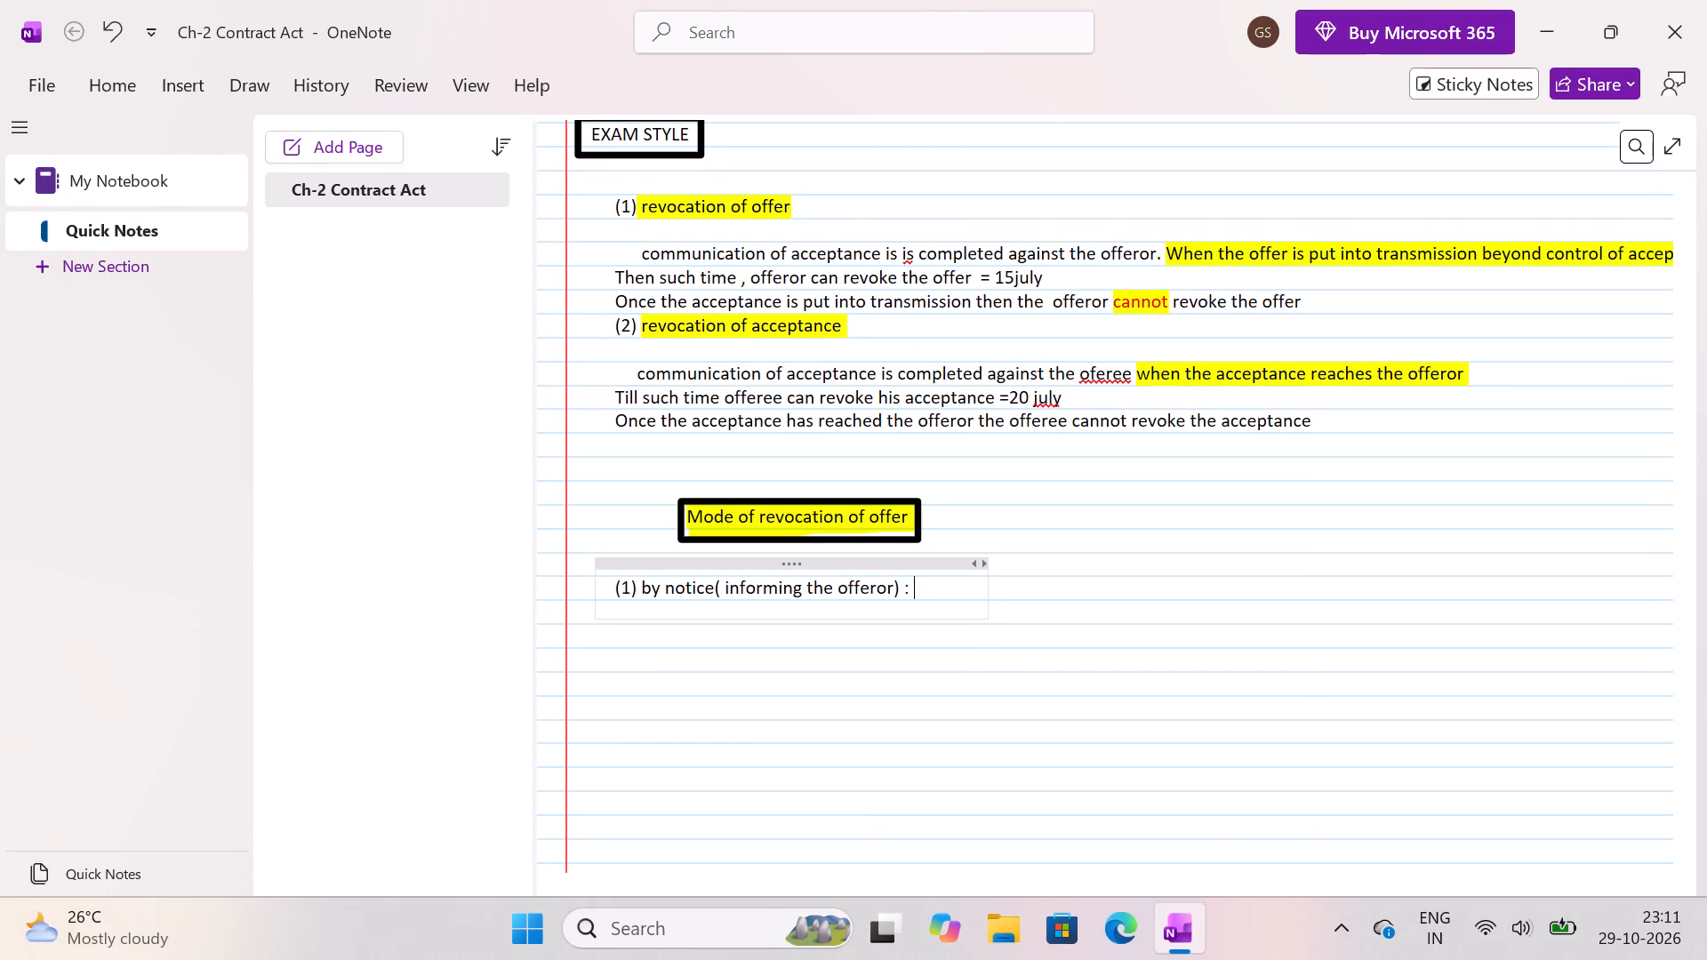
Begin the explanation of the "(1) by notice" item with the word "offeror" after the colon.
type("offfer")
type("o")
key("space")
key("BackSpace")
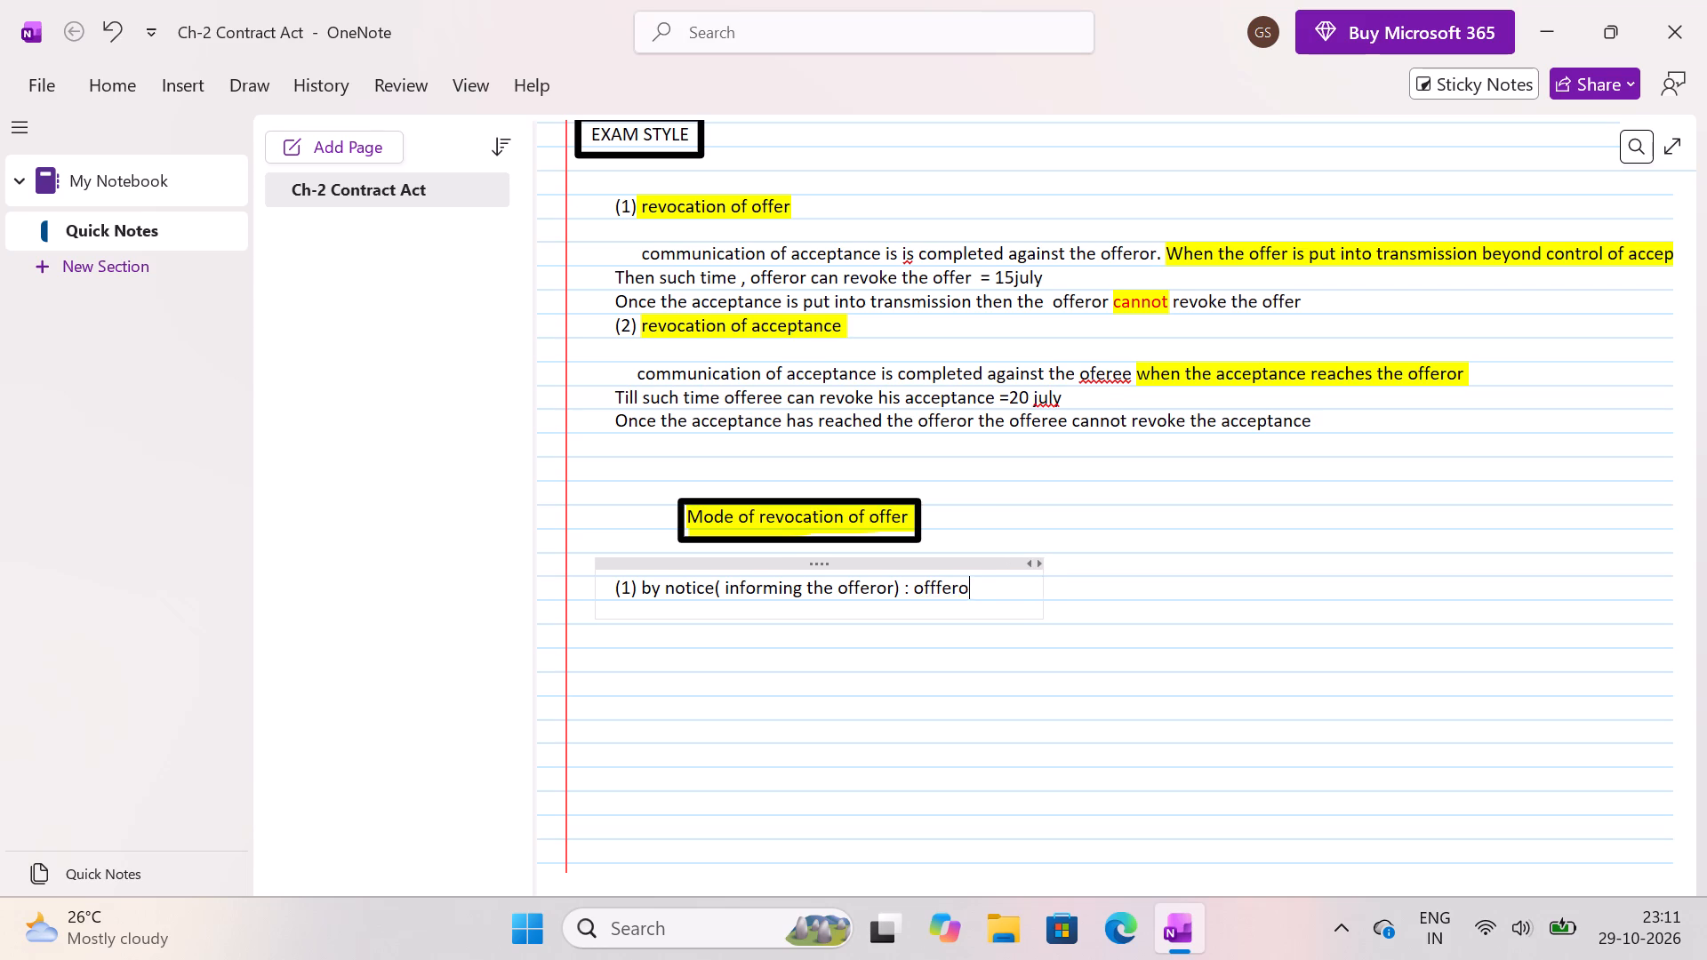
type("r")
key("space")
key("Left")
key("Left")
key("Left")
key("Left")
key("Left")
key("BackSpace")
key("Right")
key("Right")
key("Right")
key("Right")
key("Right")
key("Right")
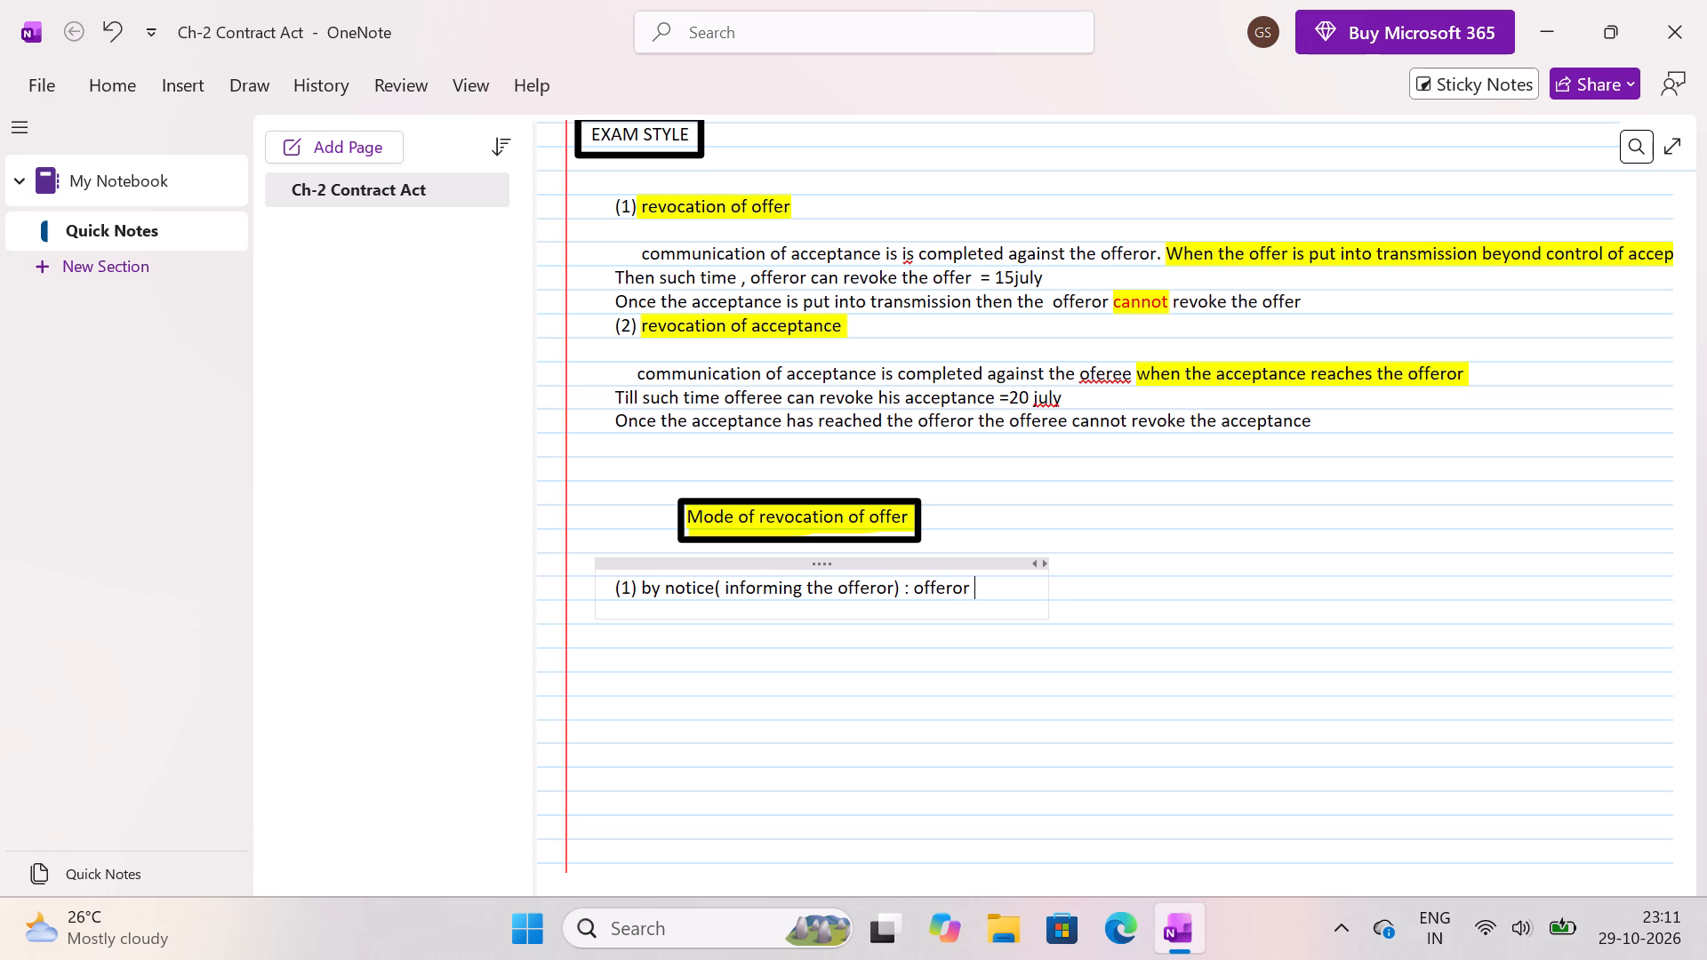
Continue the "(1) by notice" explanation after "offeror" with "can revoke his offer by informing".
type("can revoke his")
key("space")
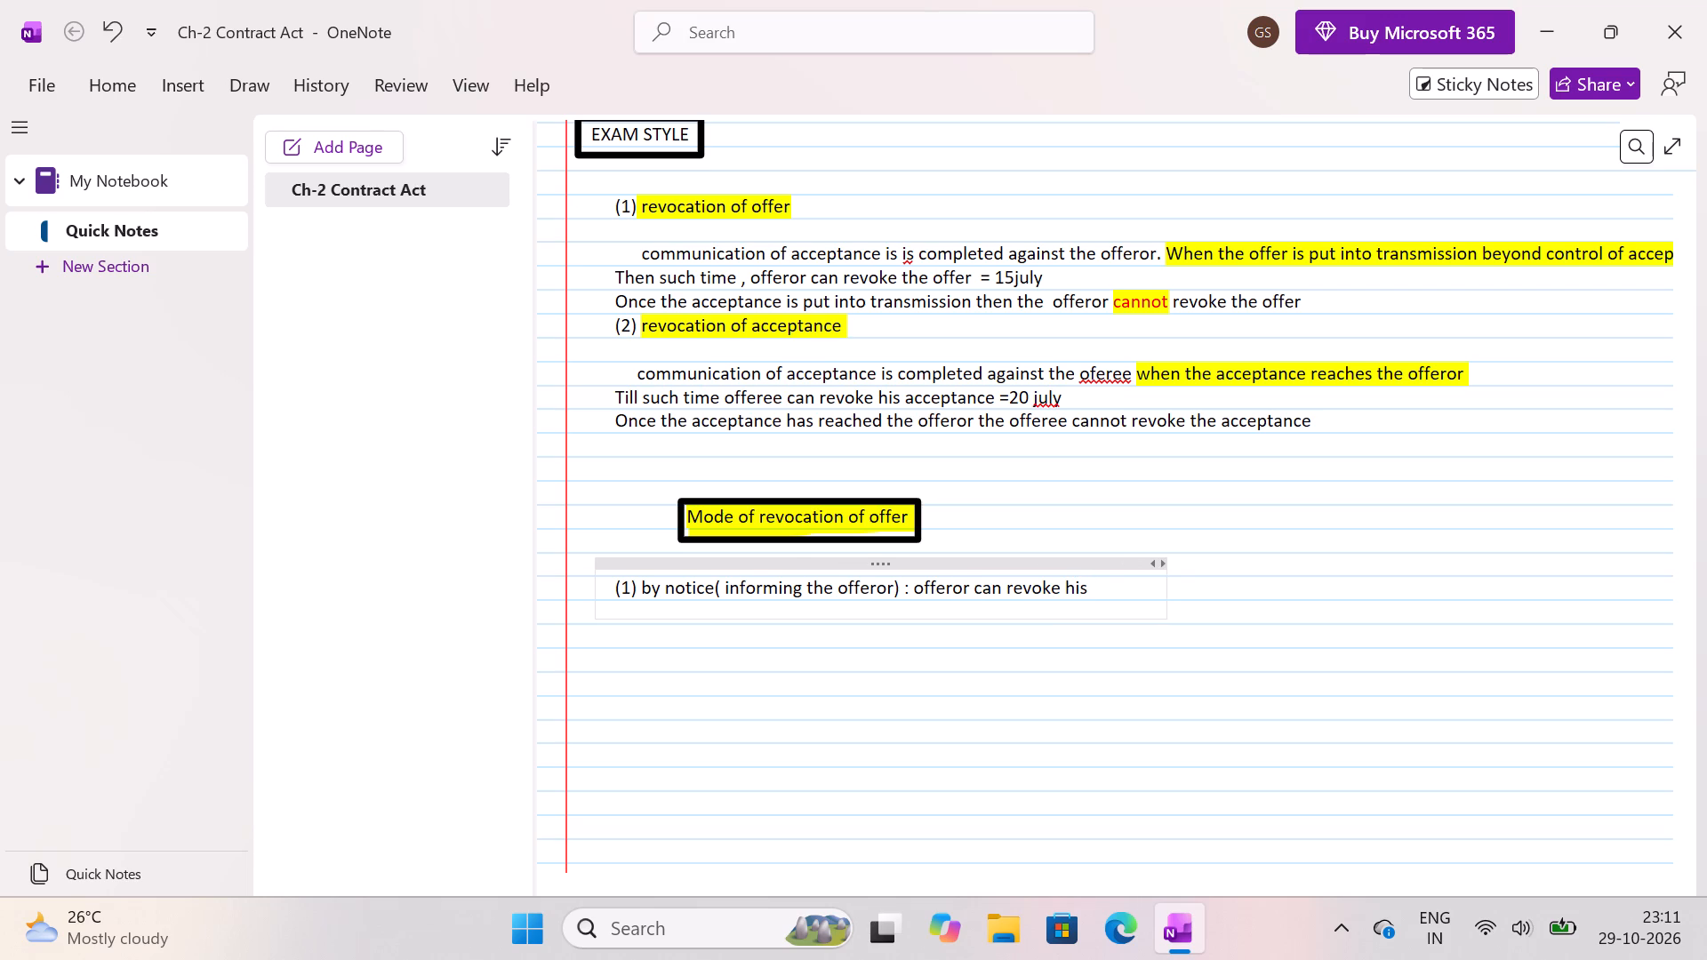
type("offer")
key("space")
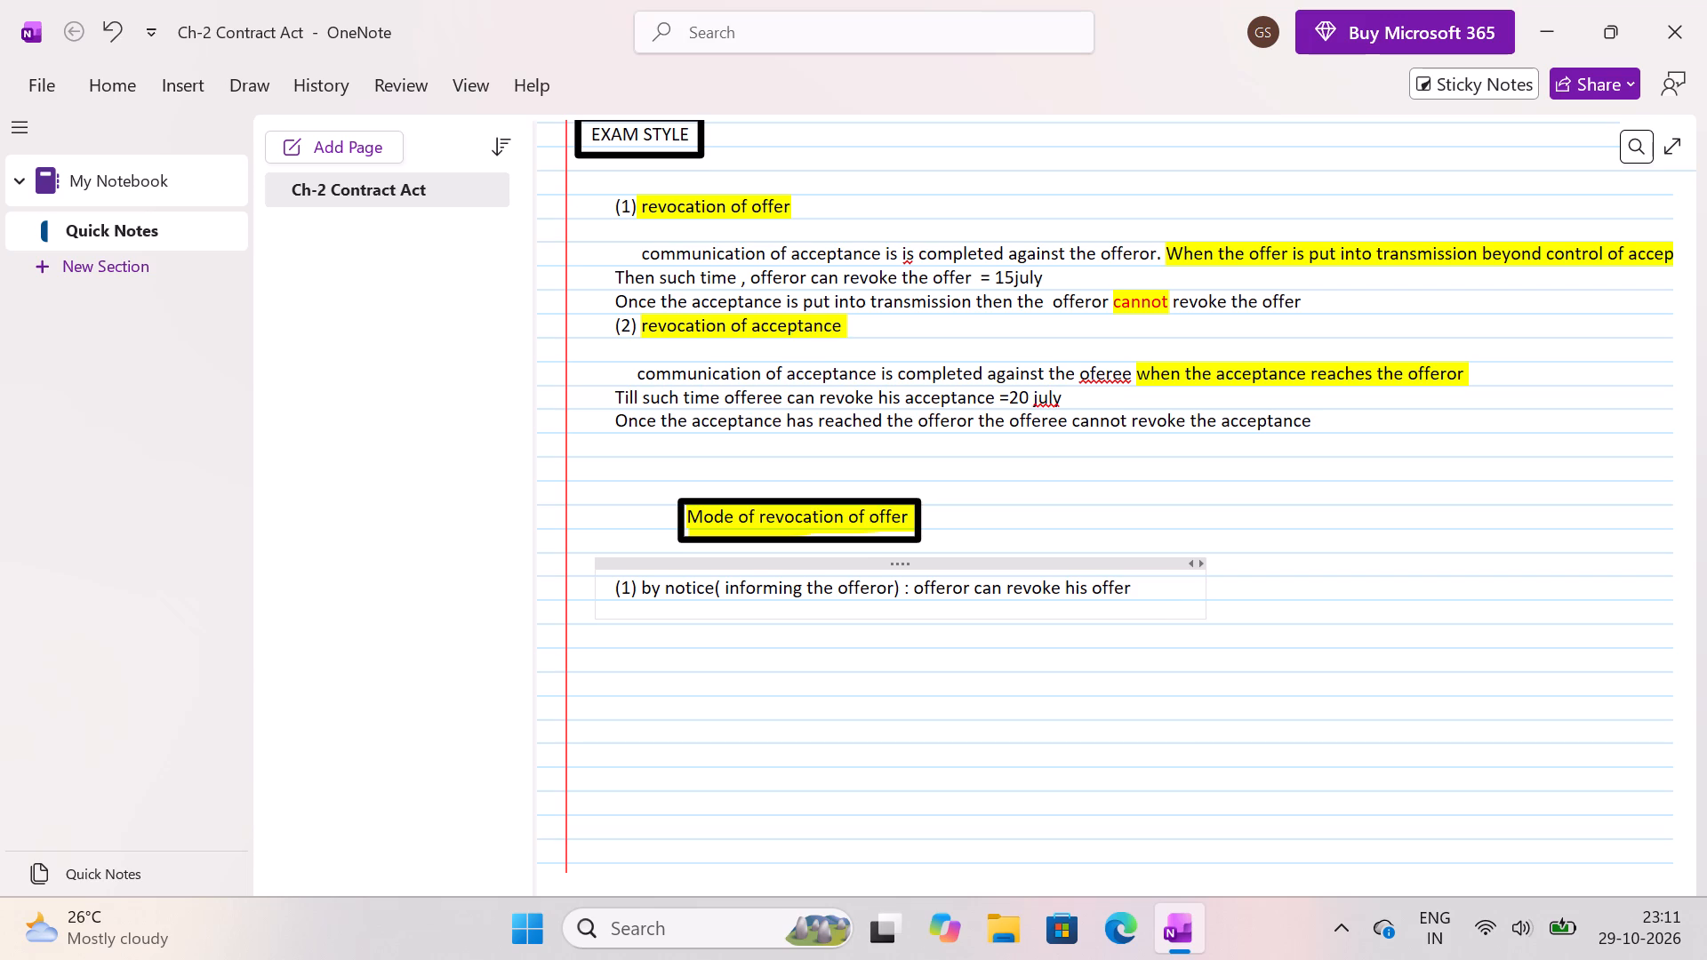
type("by")
key("space")
type("im")
key("BackSpace")
type("nforming")
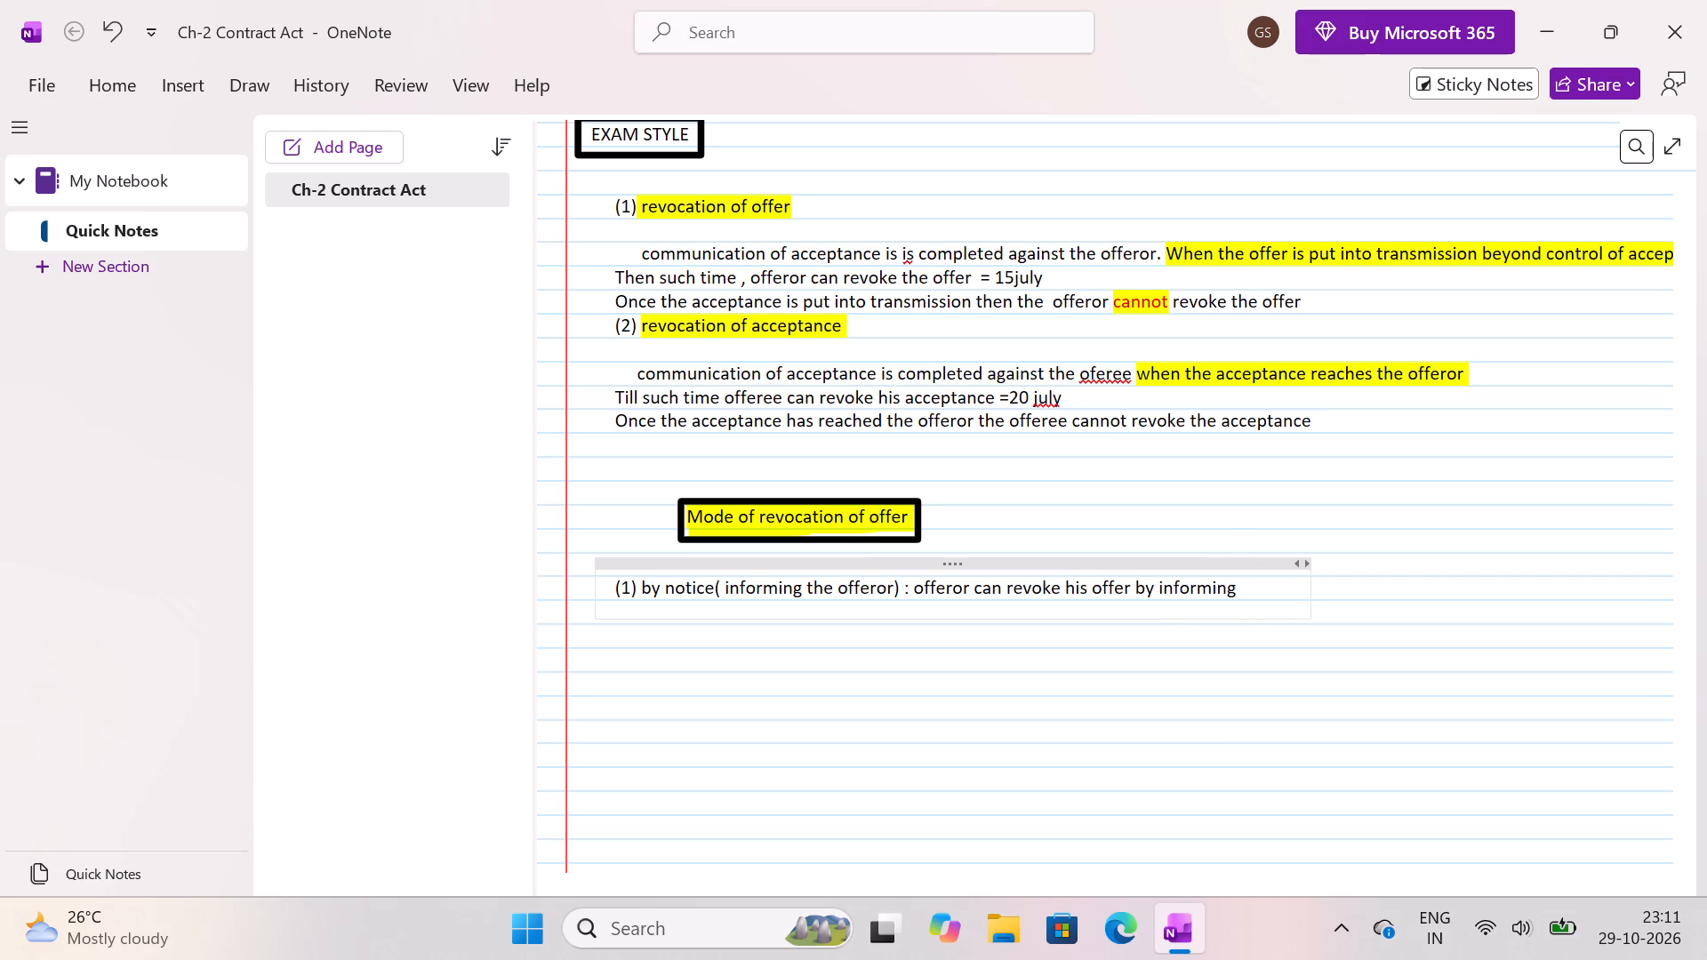
key("space")
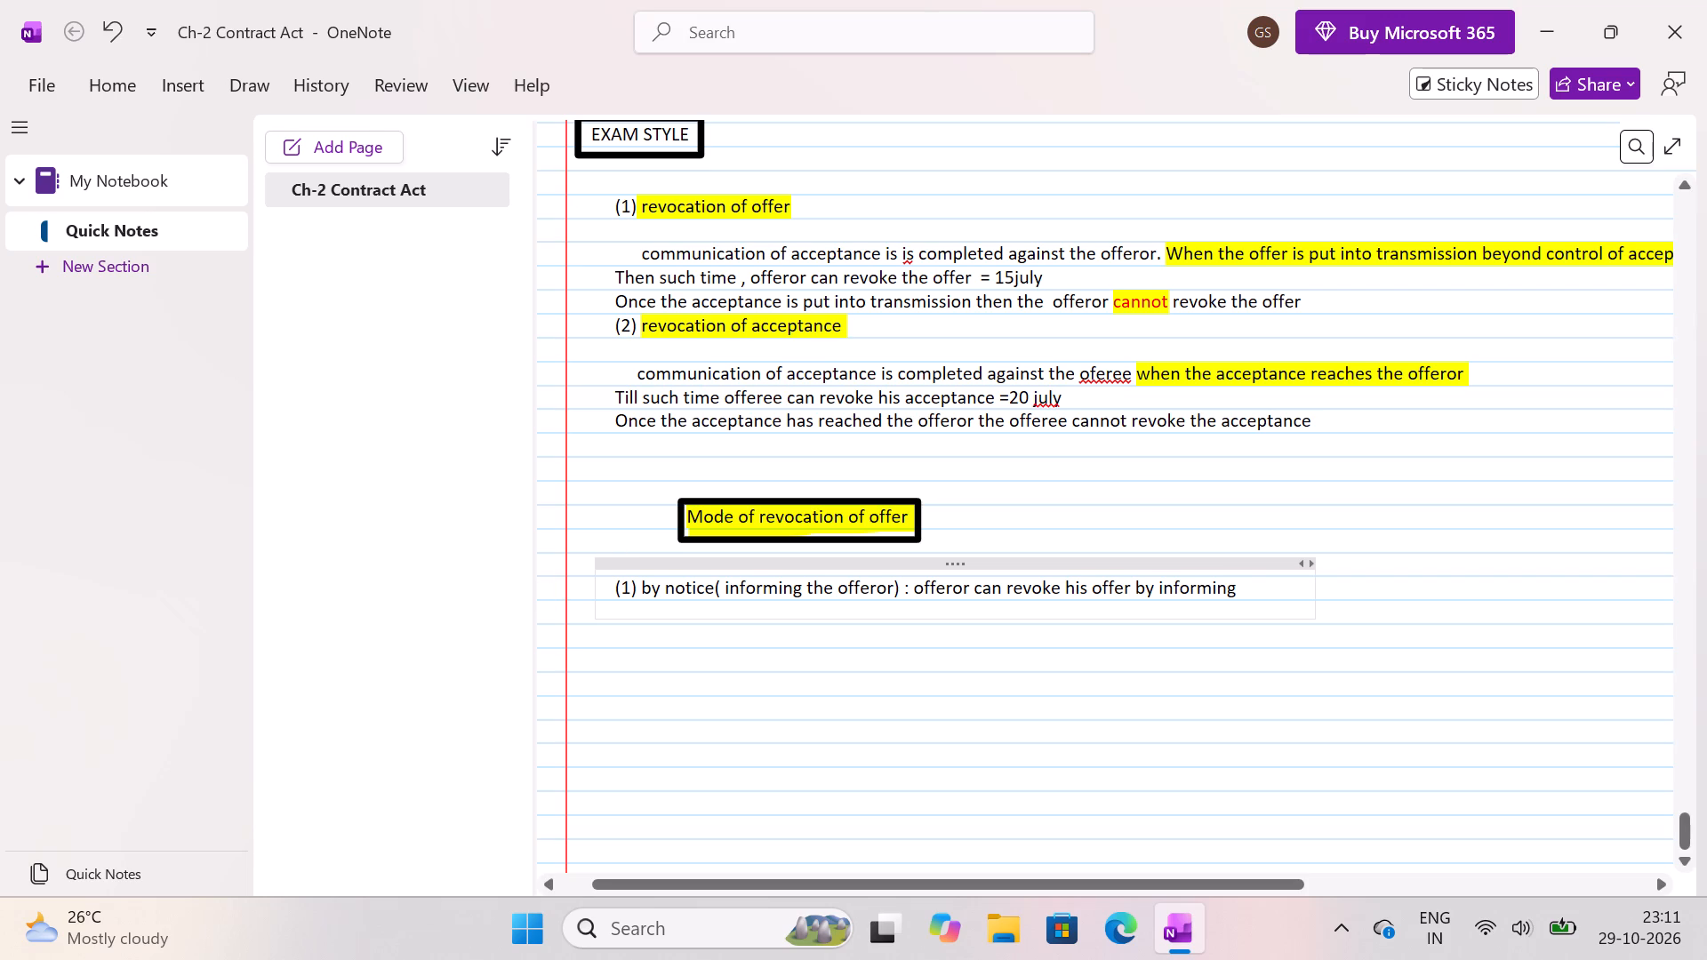
Add an empty line below the "(1) by notice" item, keeping the item's original indentation.
key("Return")
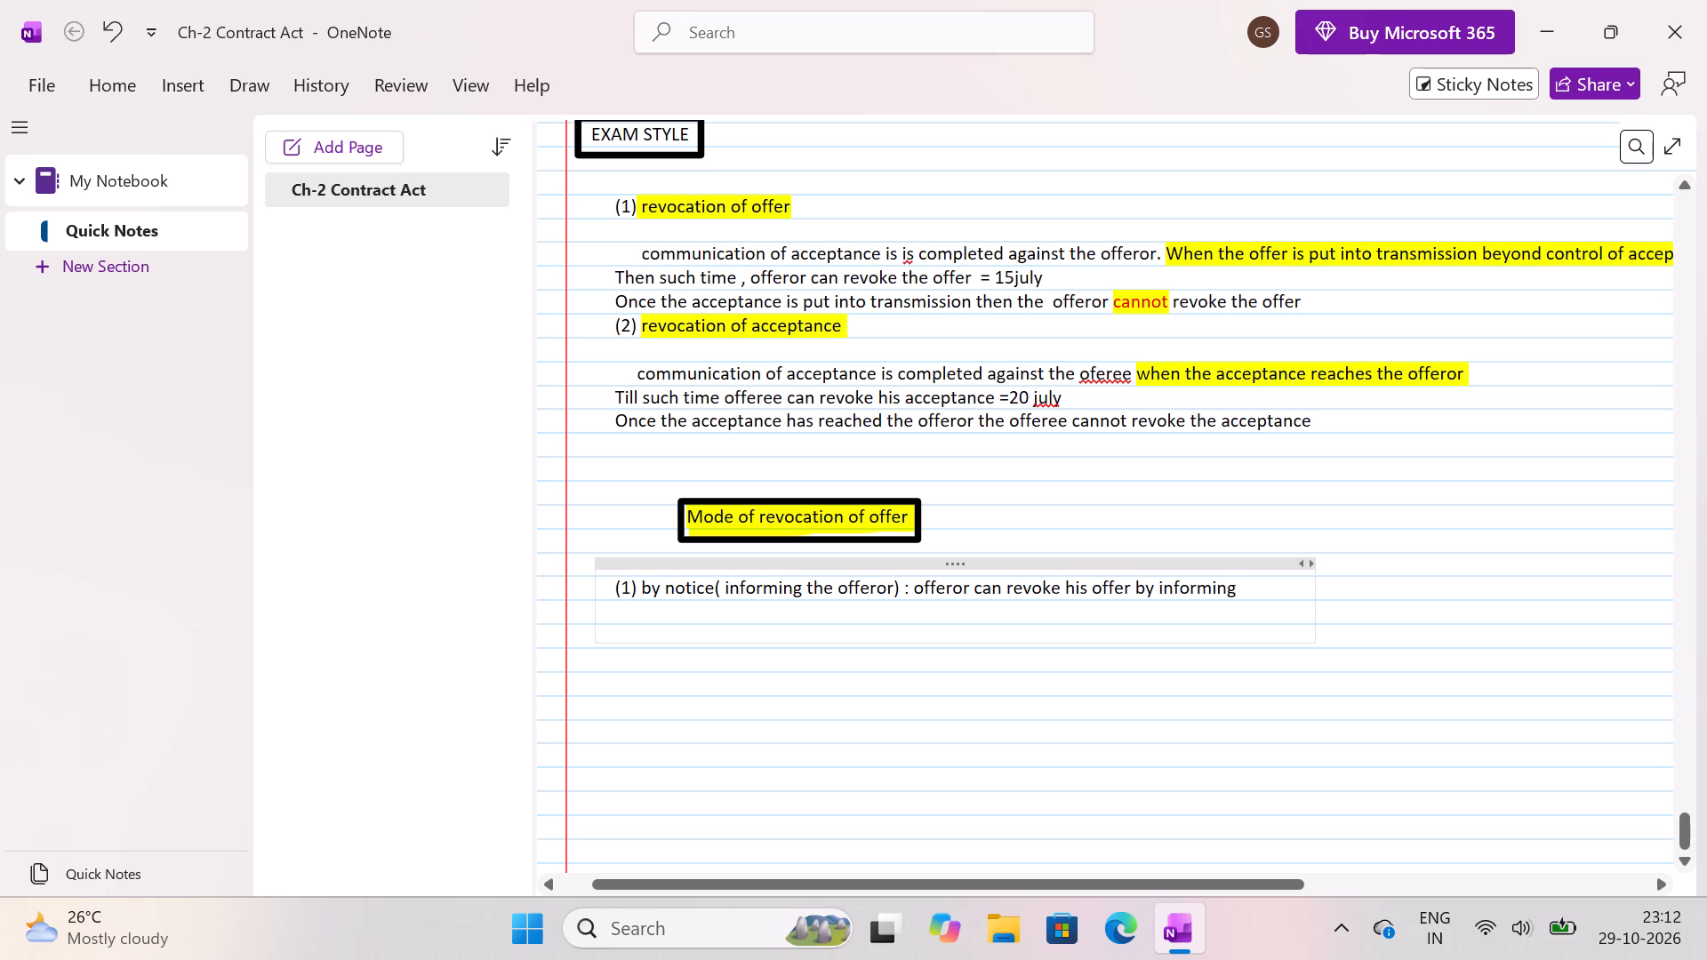
key("Up")
key("space")
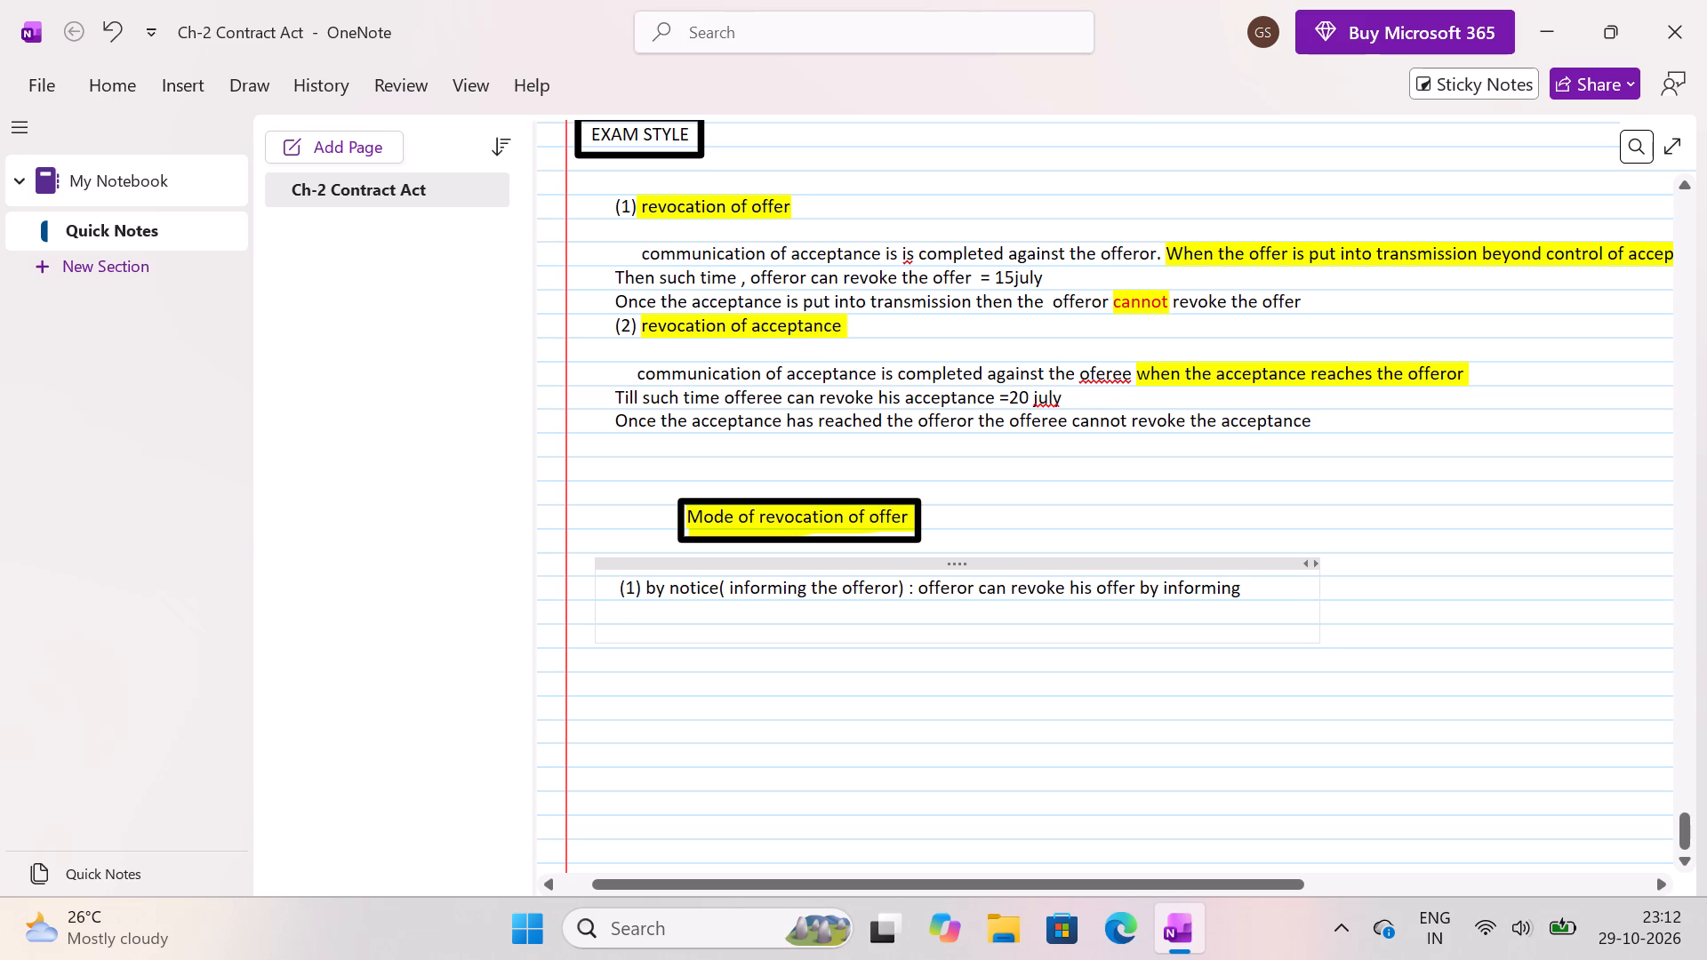
key("space")
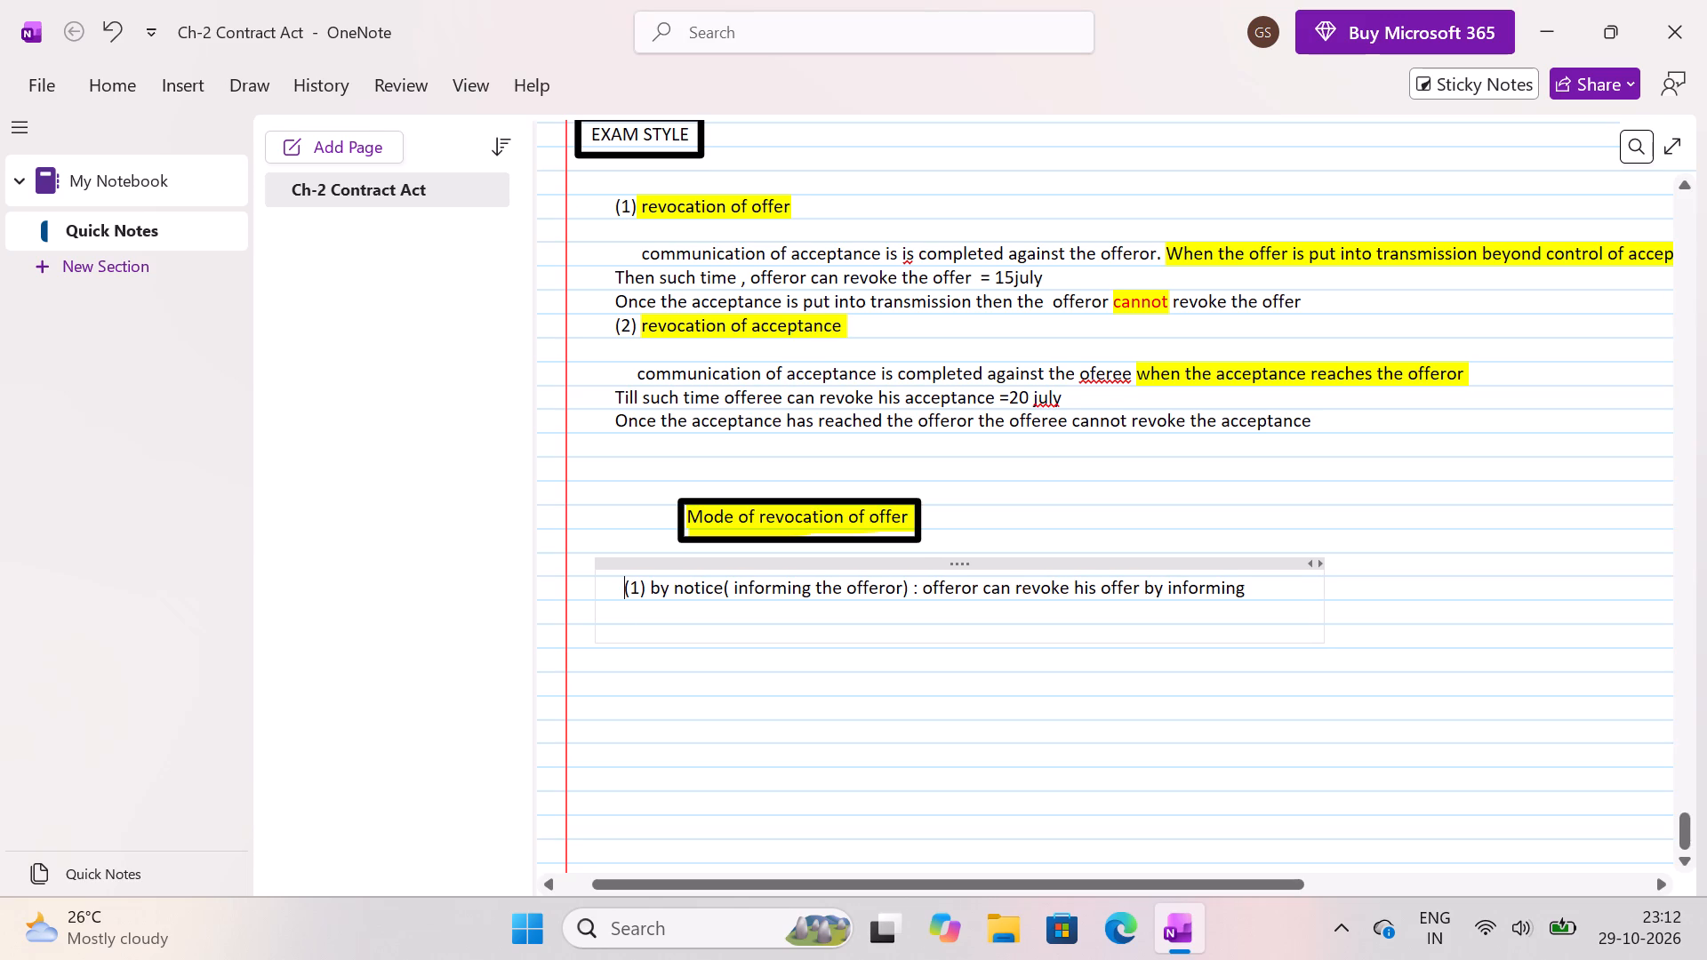
key("BackSpace")
key("BackSpace")
Extend the "(1) by notice" sentence after "informing" with "offeree at anytime befor acceptance".
key("Right")
key("Right")
key("Right")
key("Right")
key("Right")
key("Right")
key("Right")
key("Right")
key("Right")
key("Right")
key("Right")
key("Right")
key("Right")
key("Right")
key("Right")
key("Right")
key("Right")
key("Right")
key("Right")
key("Right")
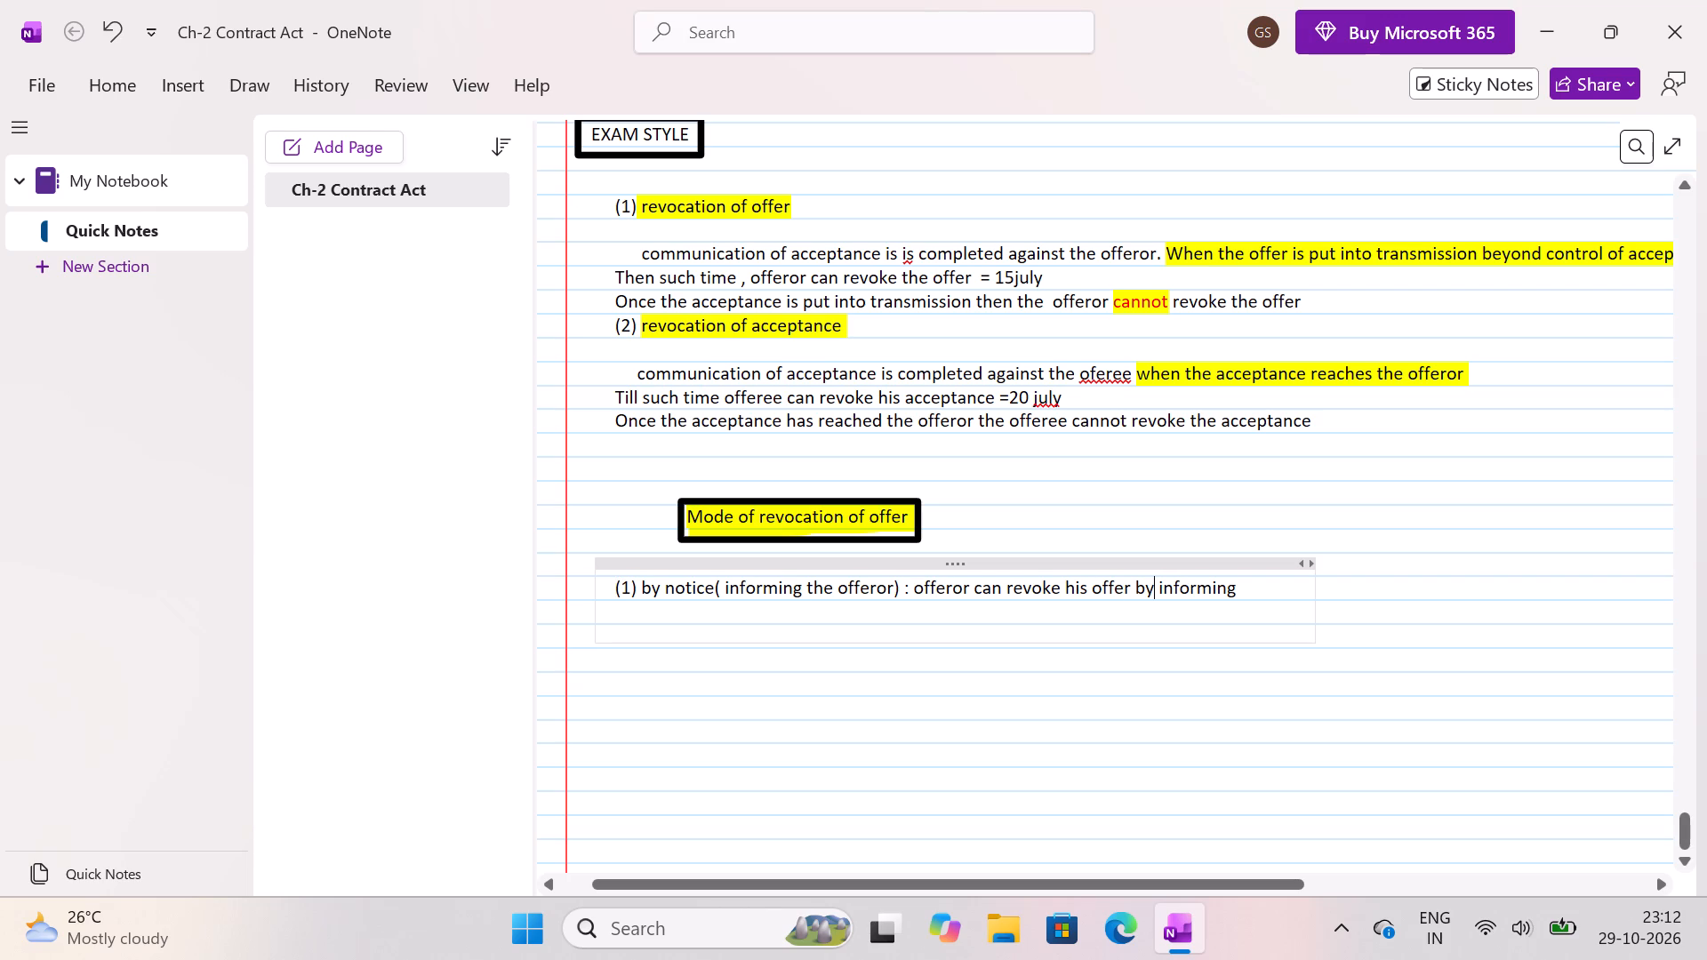
key("Right")
key("Right")
key("Right")
key("Right")
key("Right")
key("Right")
key("Right")
key("Right")
key("Right")
key("Right")
key("Right")
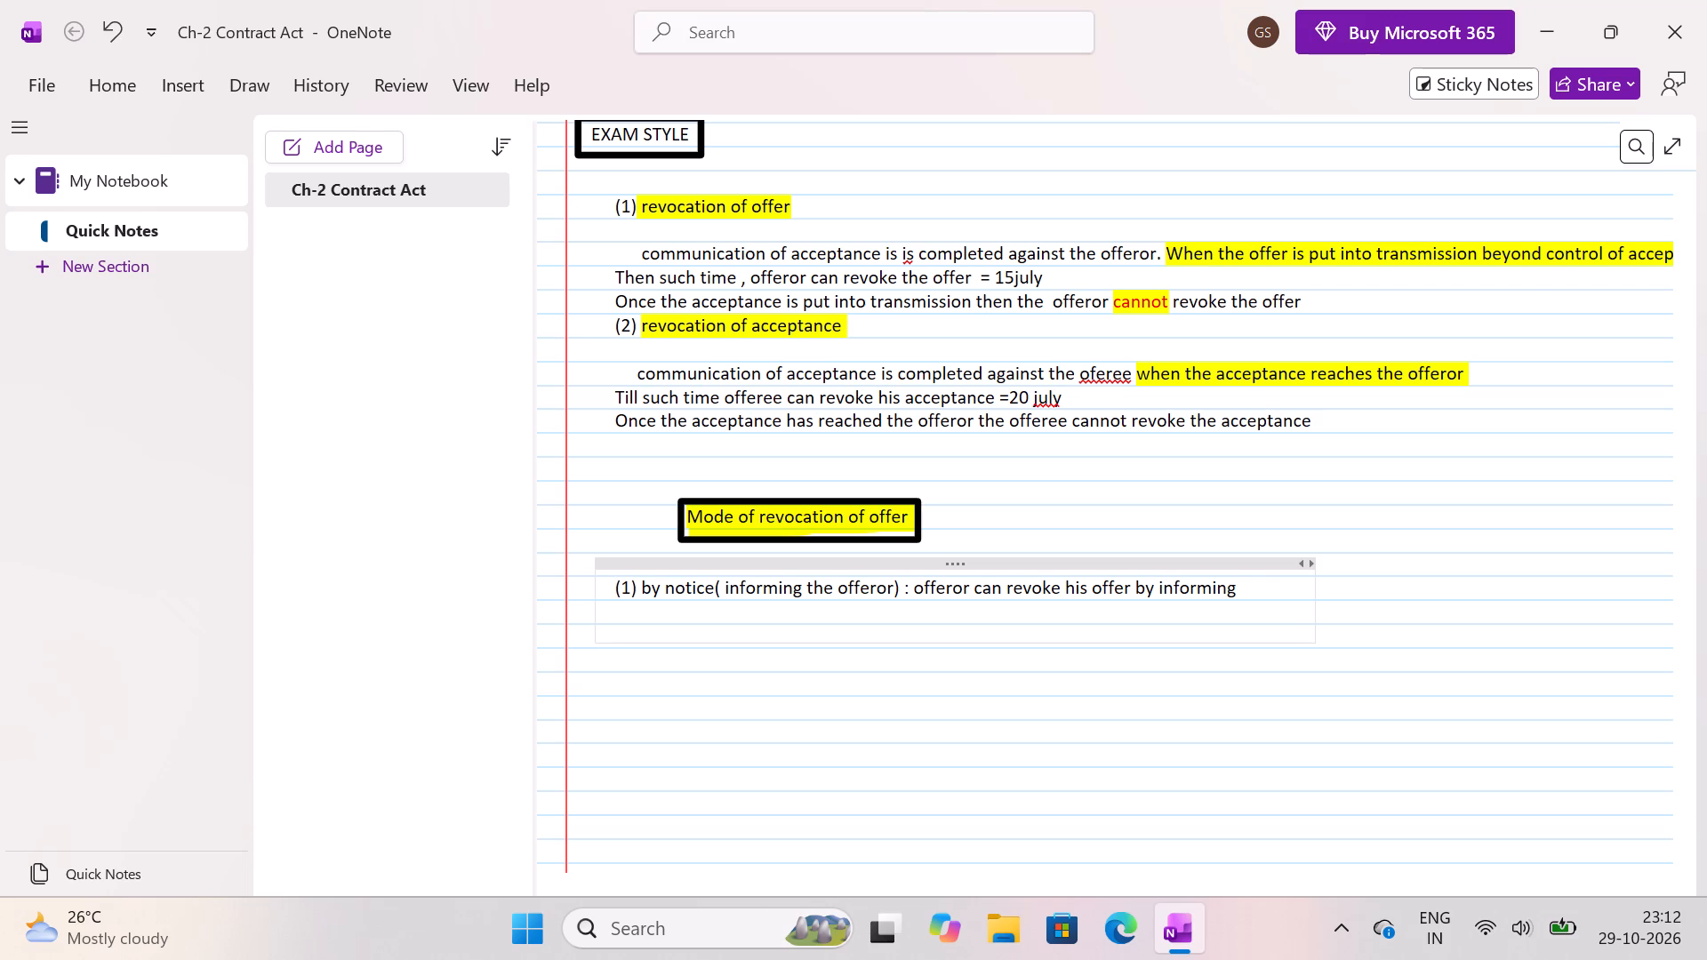
type("offeree at any")
key("space")
key("BackSpace")
type("time")
key("space")
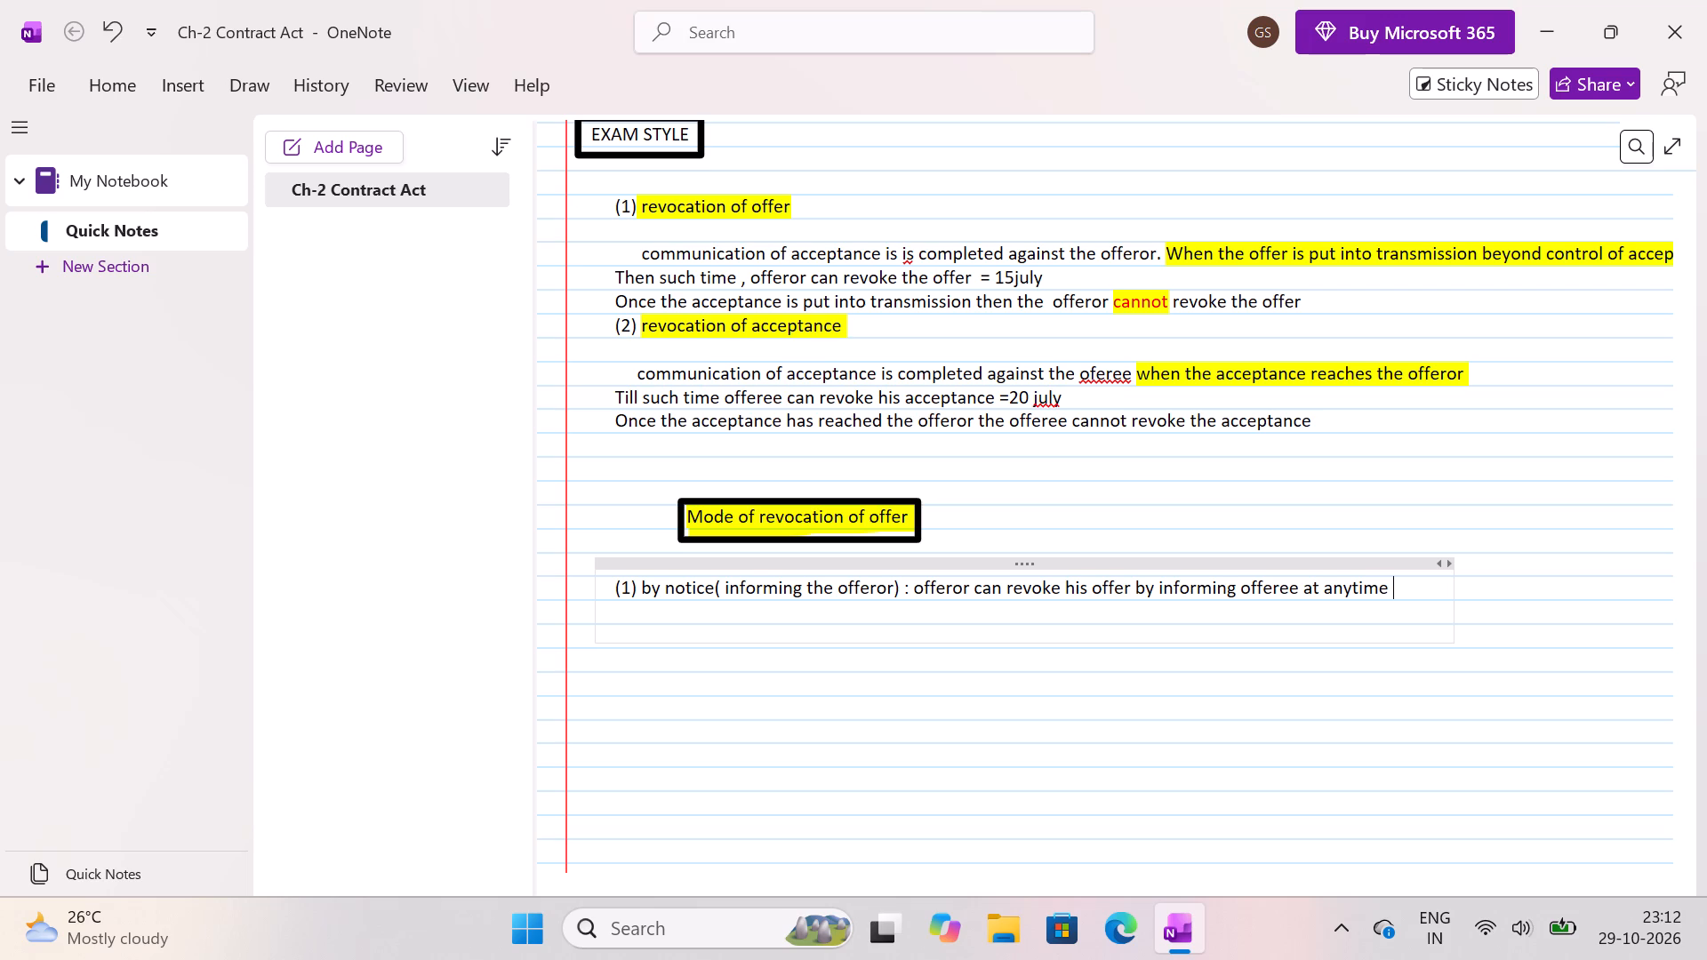
type("befor acceptance")
key("space")
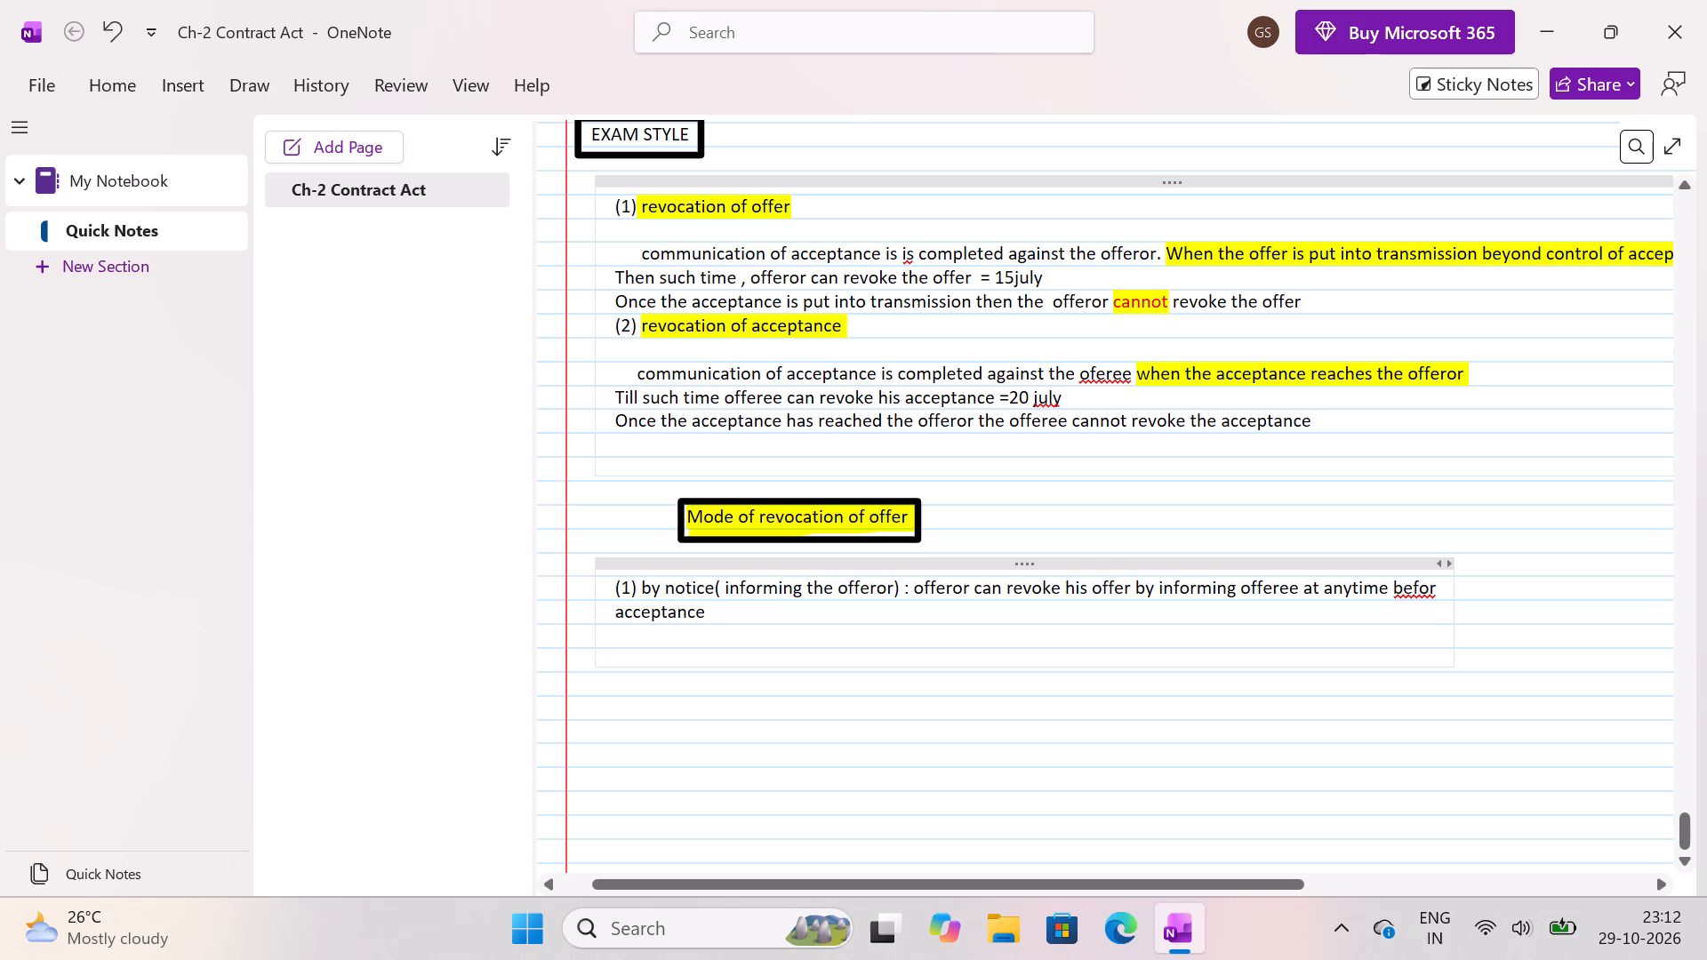
Widen the list's text container so the "(1) by notice" sentence fits on one line.
left_click_drag(1445, 563, 1543, 556)
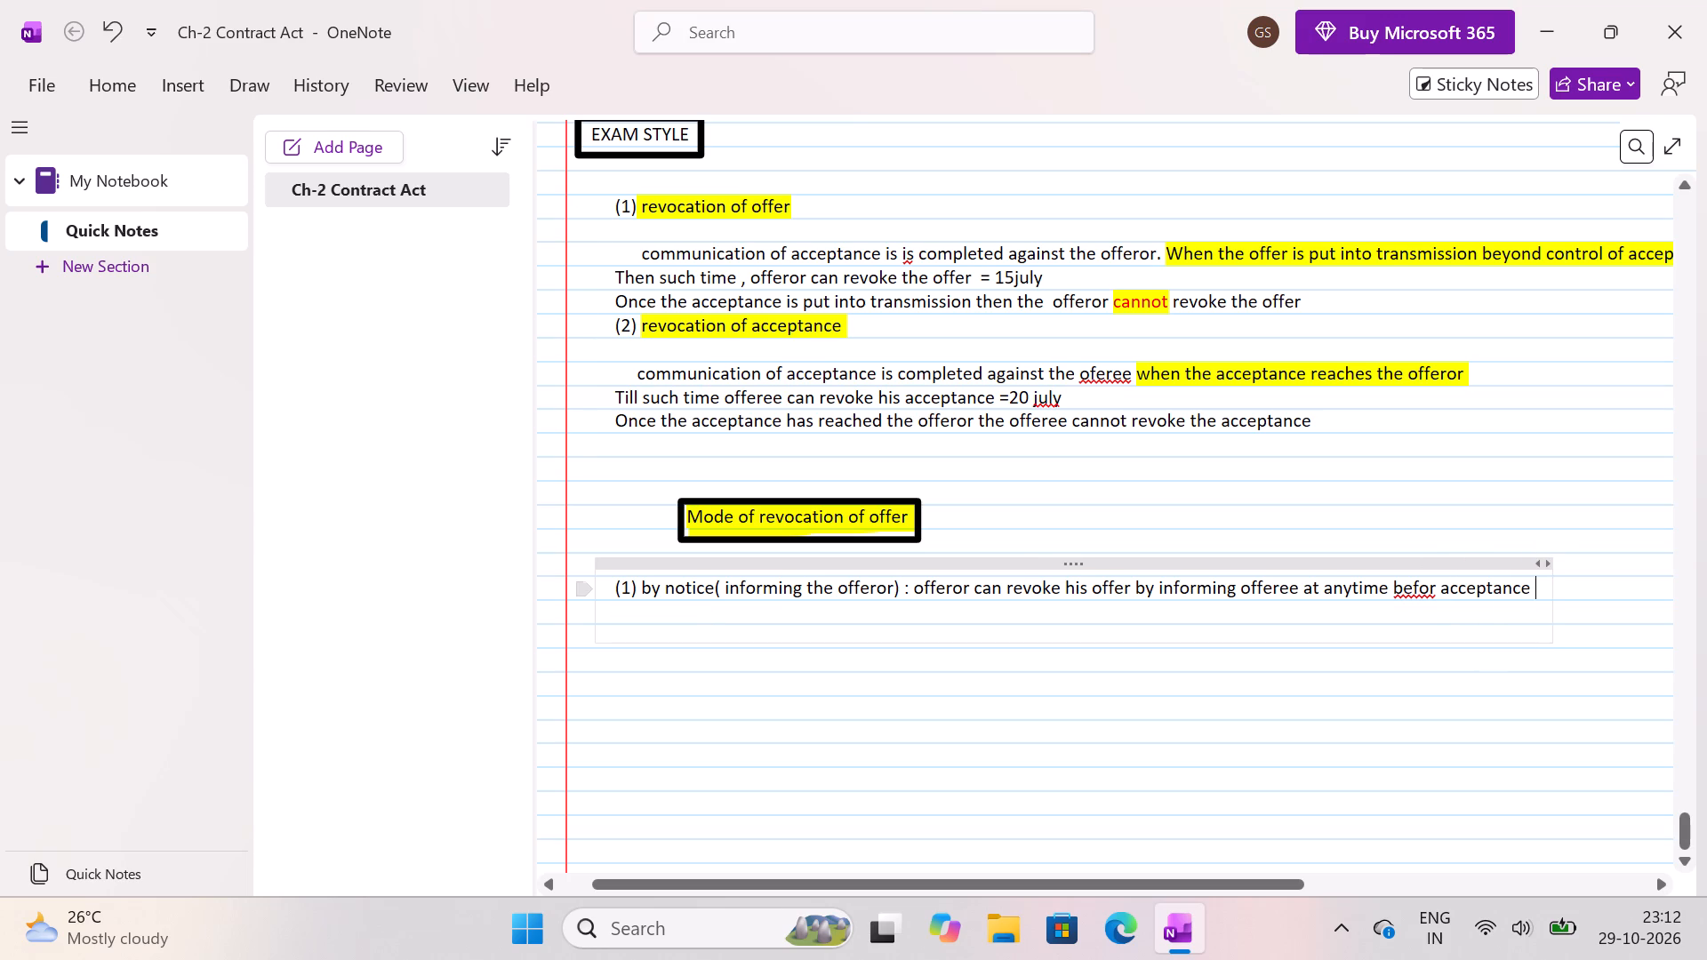
Correct the misspelled word "befor" in the "(1) by notice" sentence to "before".
left_click(1442, 585)
key("BackSpace")
key("e")
key("space")
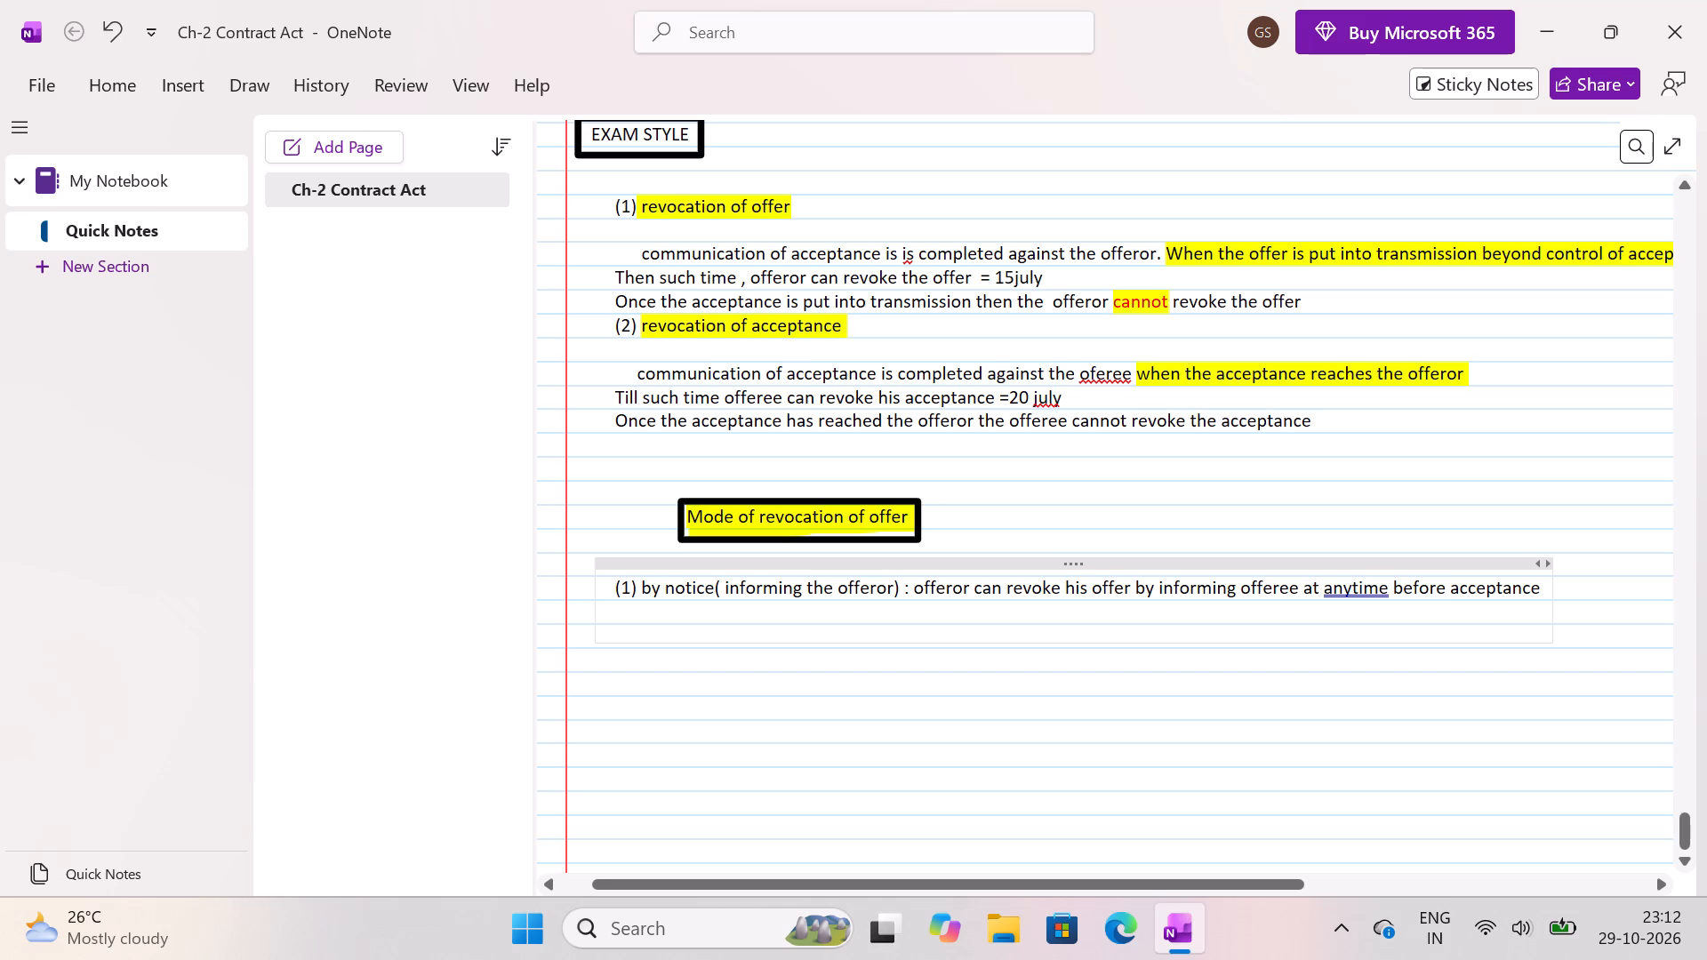
Add the item "(2) by laps of time" below the first item, leaving a blank line between them.
left_click(628, 631)
key("Return")
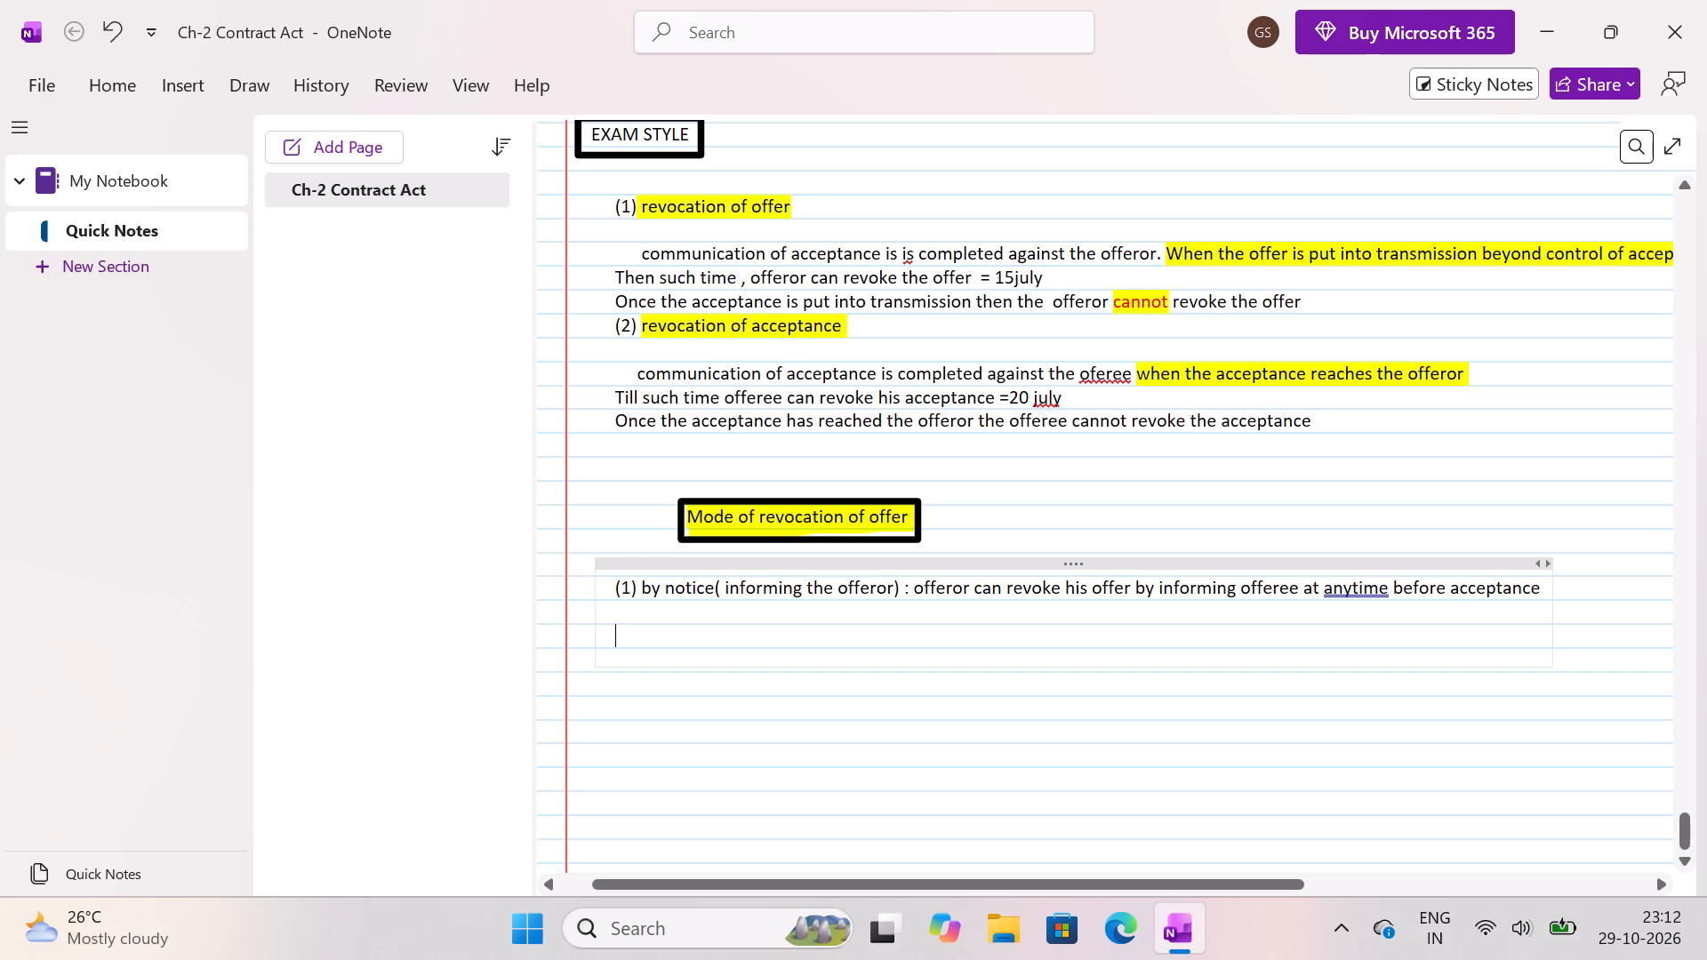
type("(2)")
key("space")
type("by")
key("space")
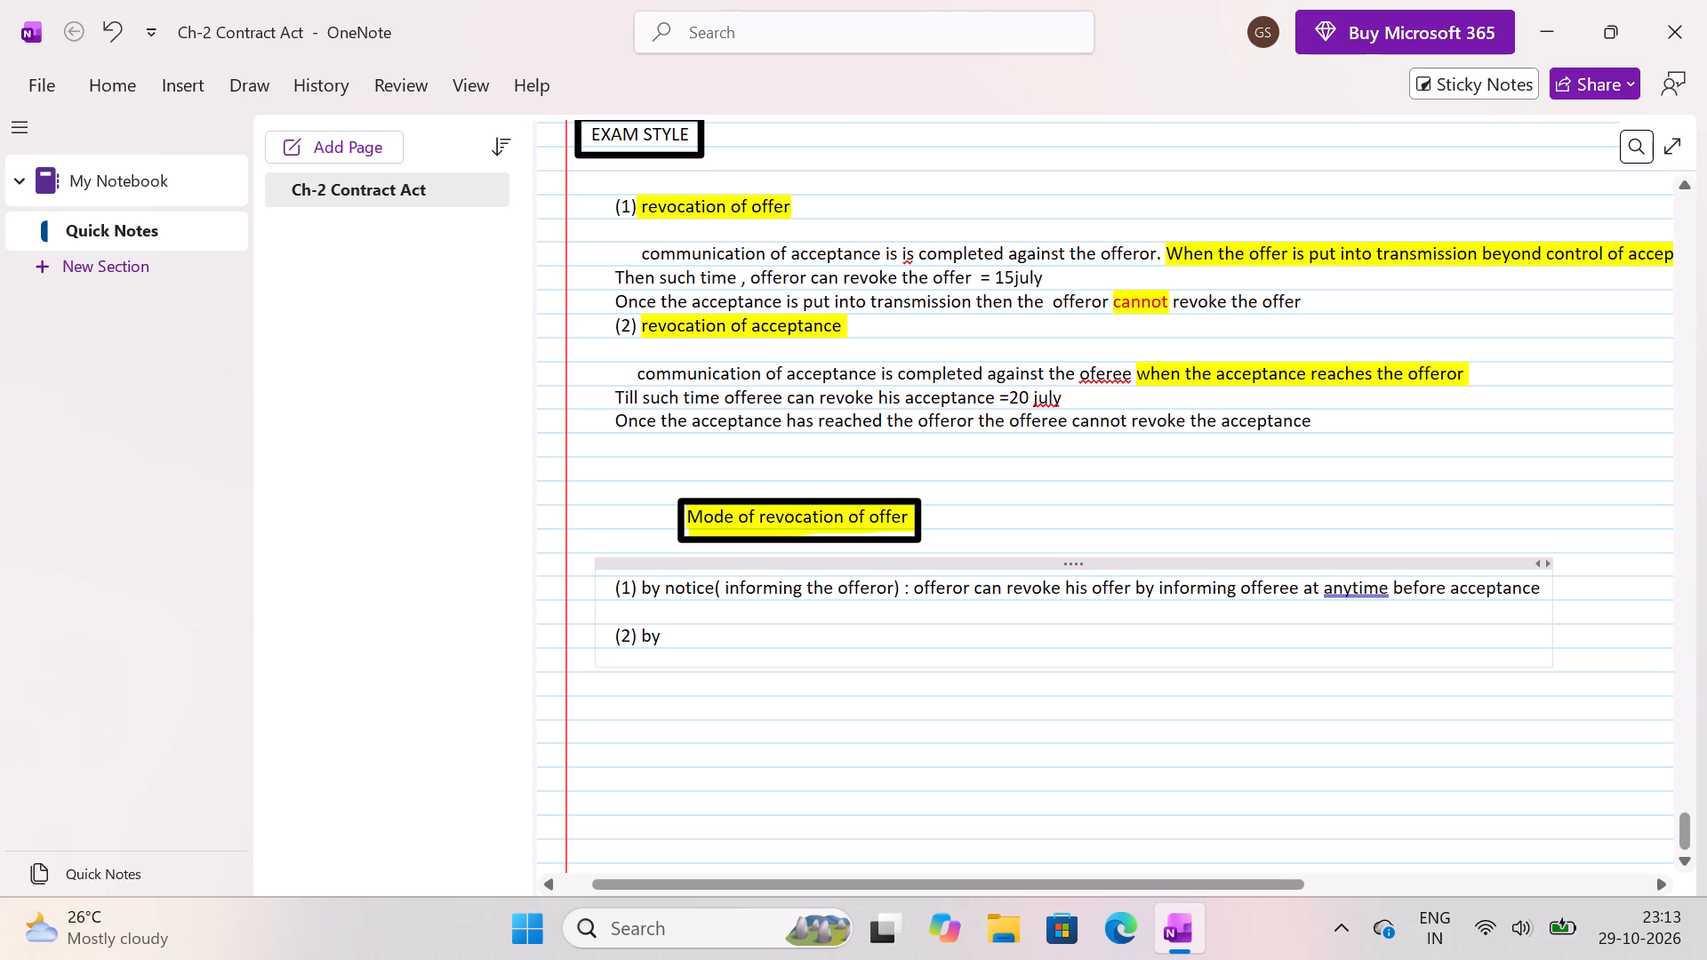
type("laps of")
key("space")
type("time")
key("space")
type("(")
key("space")
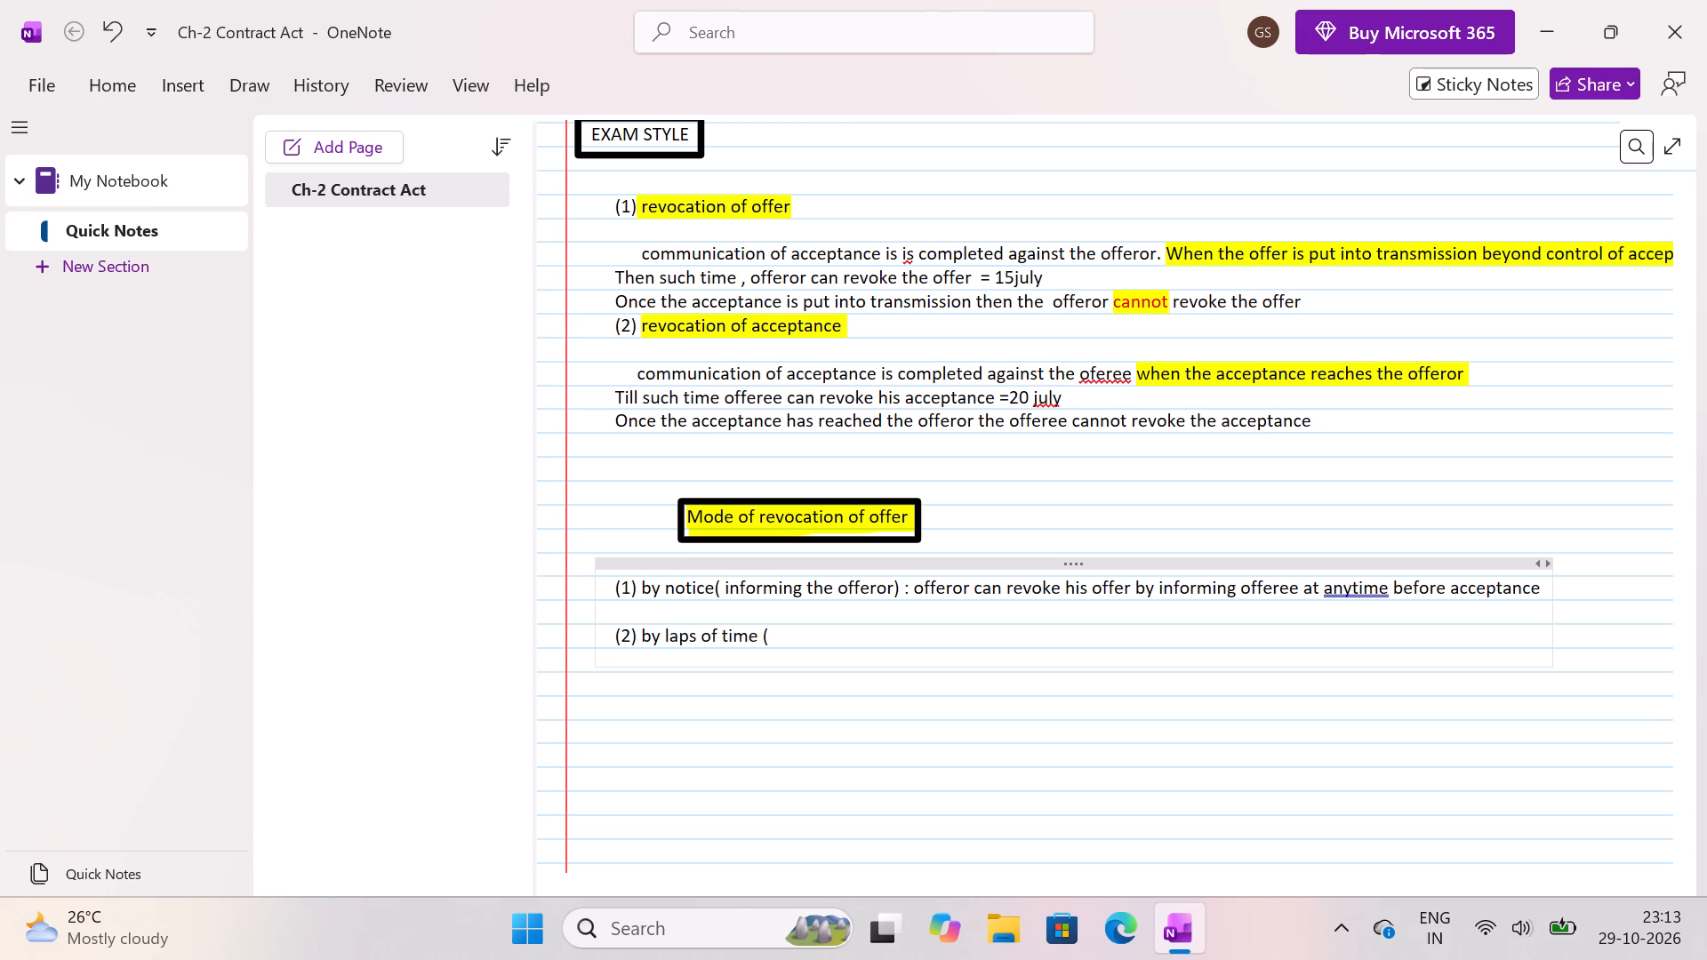
key("space")
key("BackSpace")
key("BackSpace")
key("BackSpace")
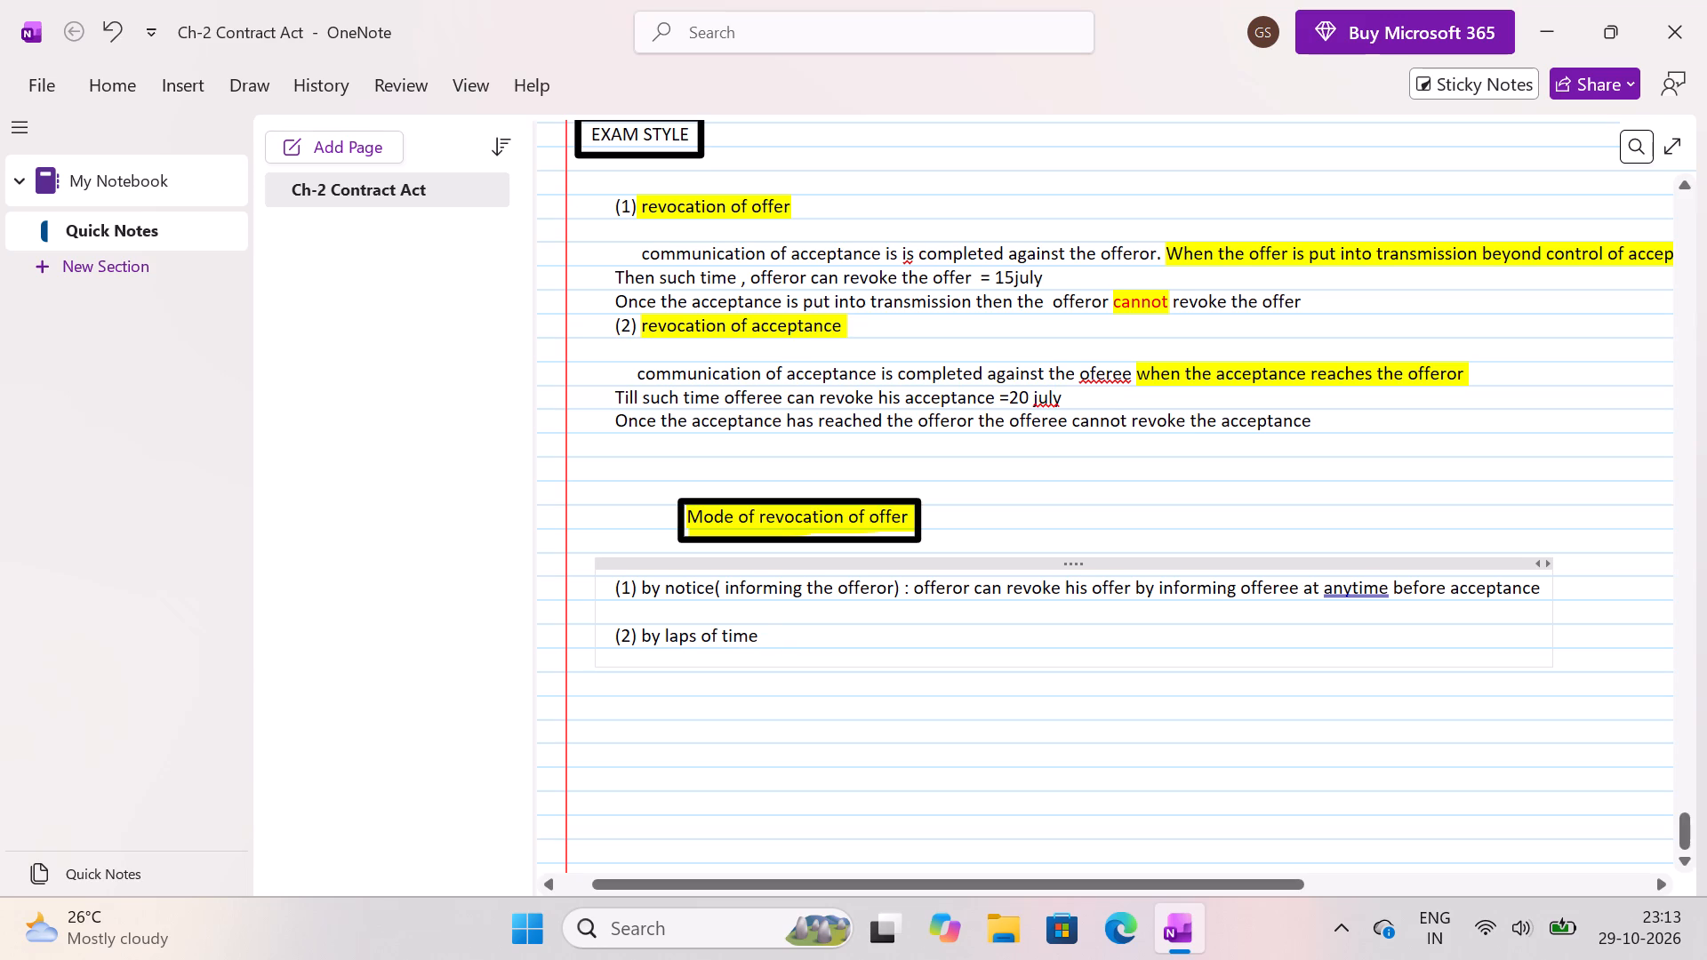
key("space")
key("space")
key("space")
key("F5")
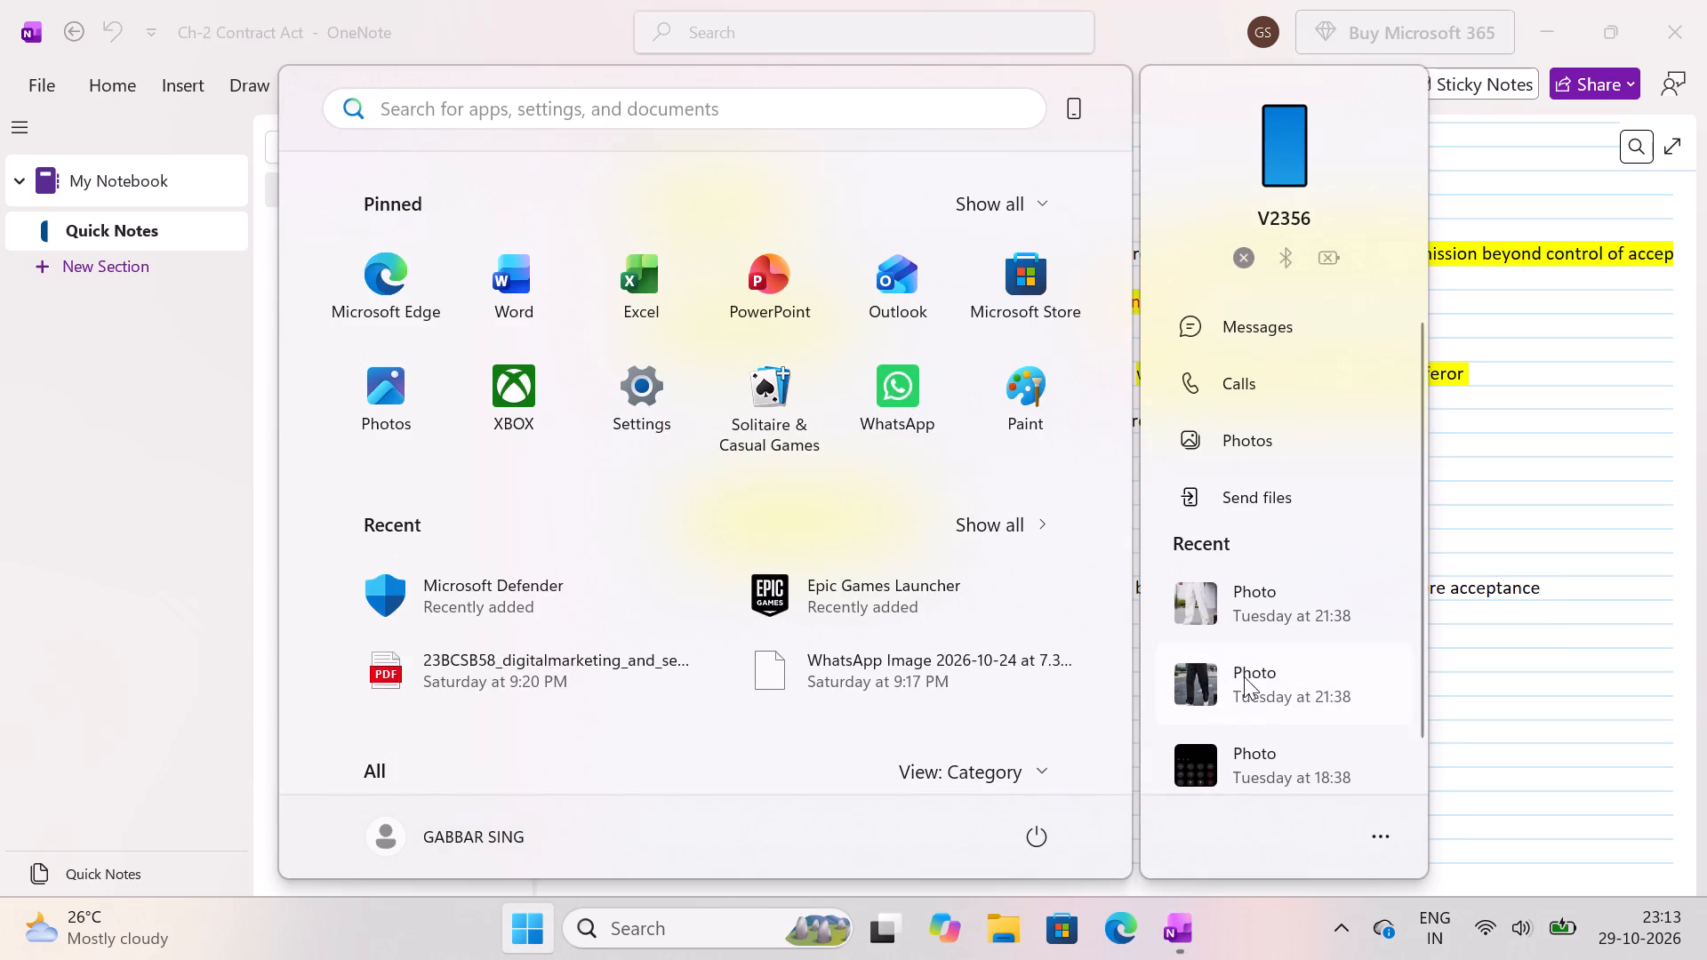